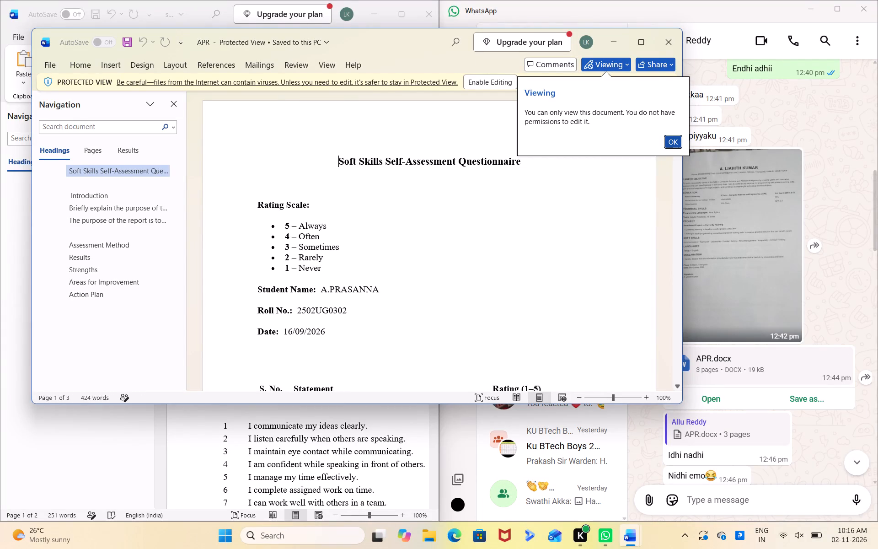
# Move and narrow the protected APR document window so it sits beside the blank Soft Skills questionnaire without covering it.
pyautogui.moveTo(377, 40); pyautogui.dragTo(447, 44)
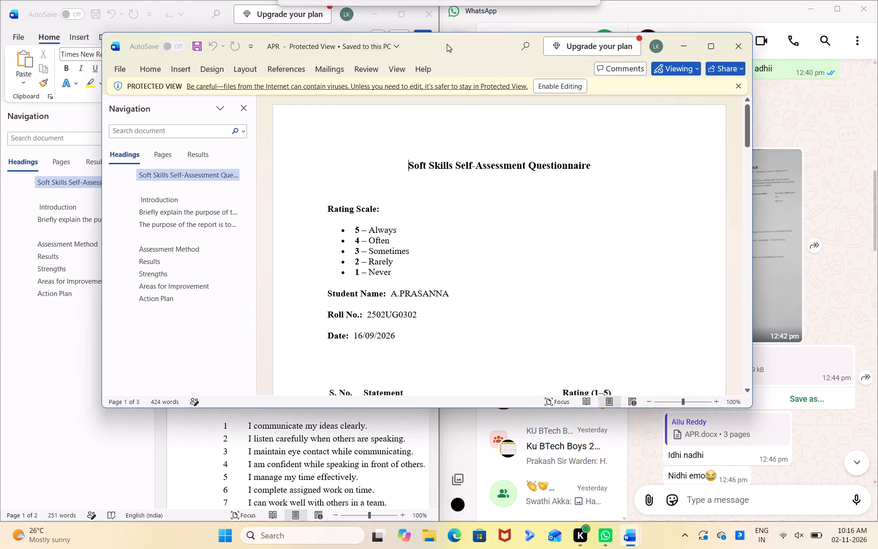
pyautogui.moveTo(447, 44); pyautogui.dragTo(566, 112)
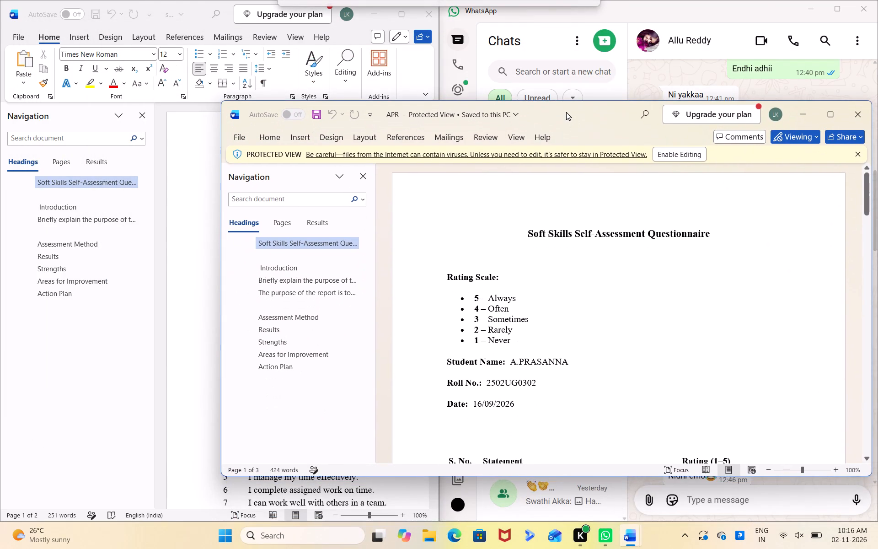
pyautogui.moveTo(566, 112); pyautogui.dragTo(548, 84)
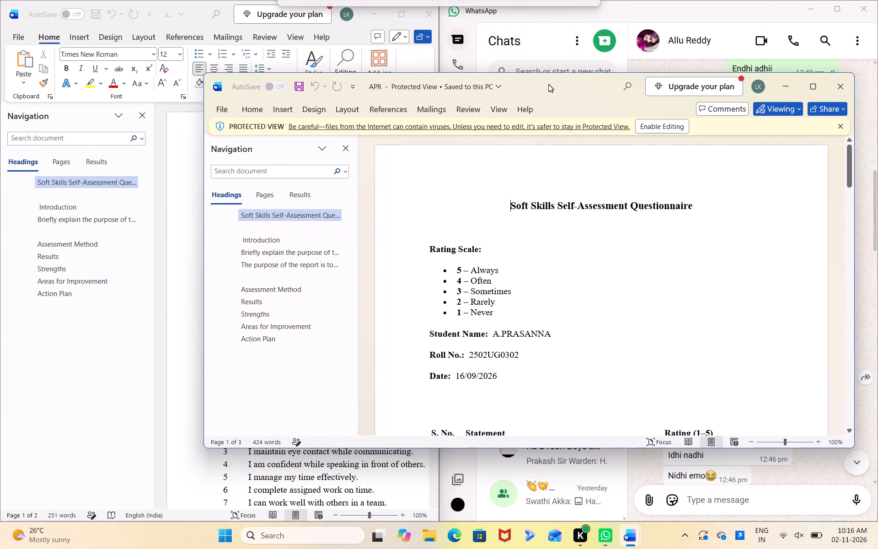
pyautogui.moveTo(548, 84); pyautogui.dragTo(520, 82)
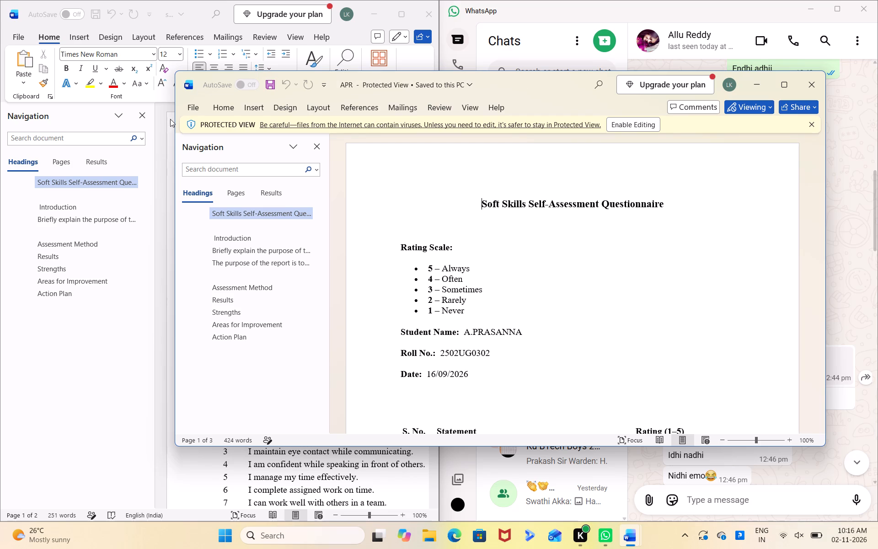
pyautogui.moveTo(173, 237); pyautogui.dragTo(231, 235)
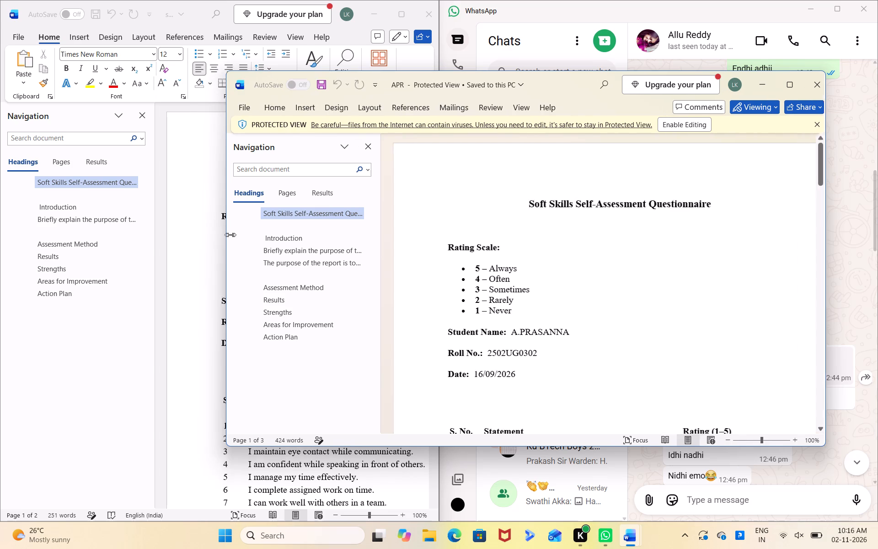
pyautogui.moveTo(231, 235); pyautogui.dragTo(483, 228)
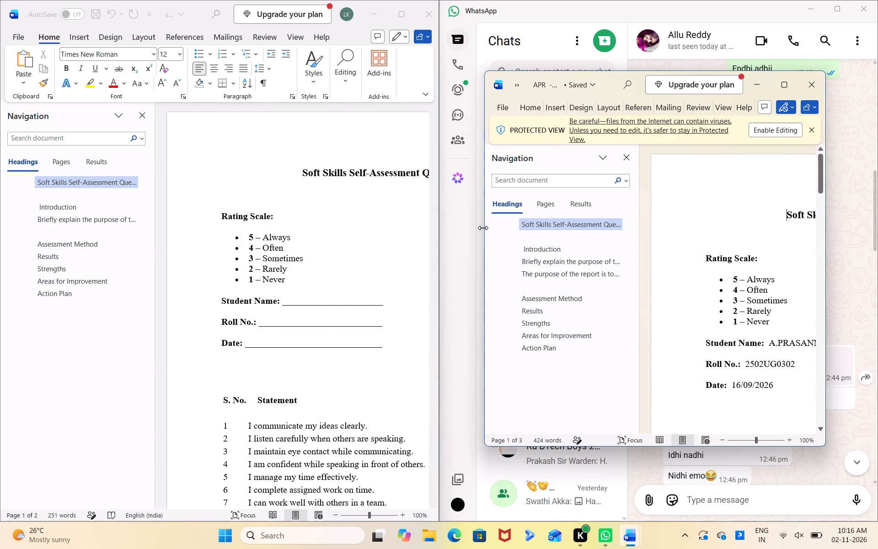
pyautogui.moveTo(483, 228); pyautogui.dragTo(463, 228)
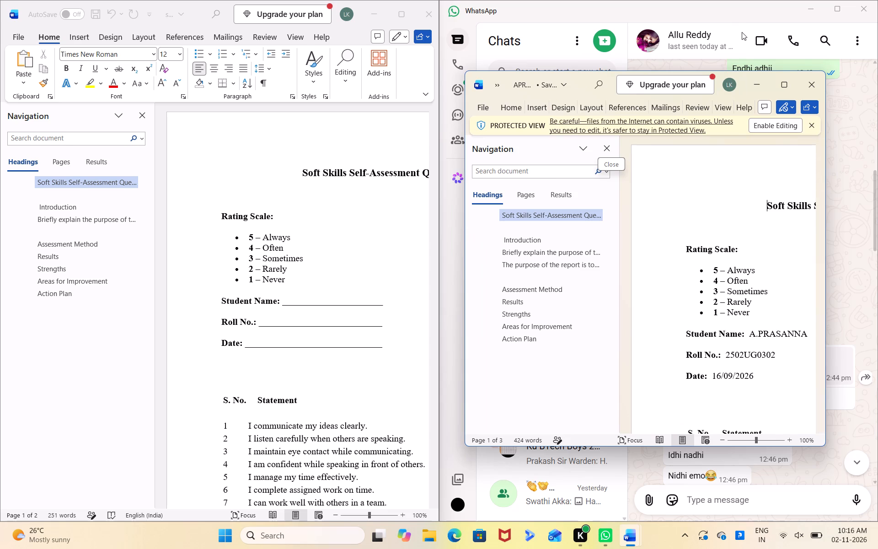
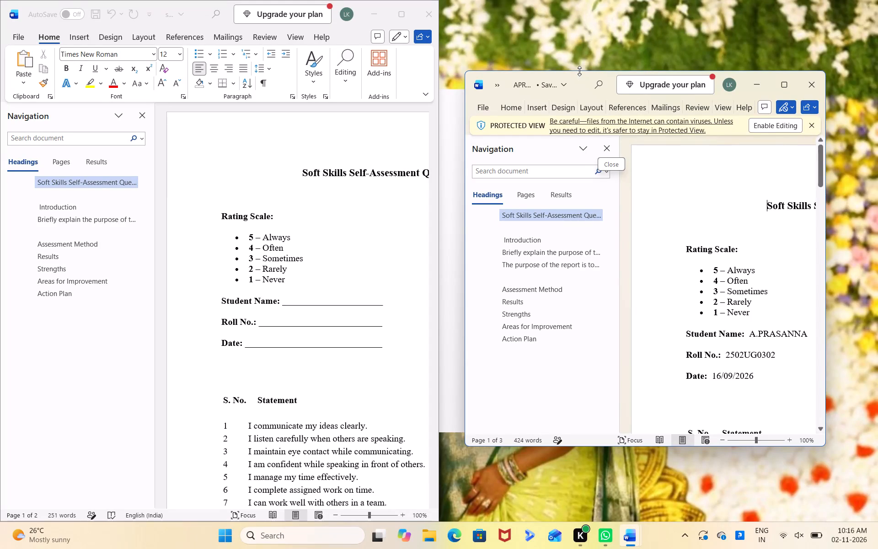
# Move the completed sample questionnaire's window higher beside the blank one and zoom the sample out to 80%.
pyautogui.moveTo(579, 70); pyautogui.dragTo(580, 9)
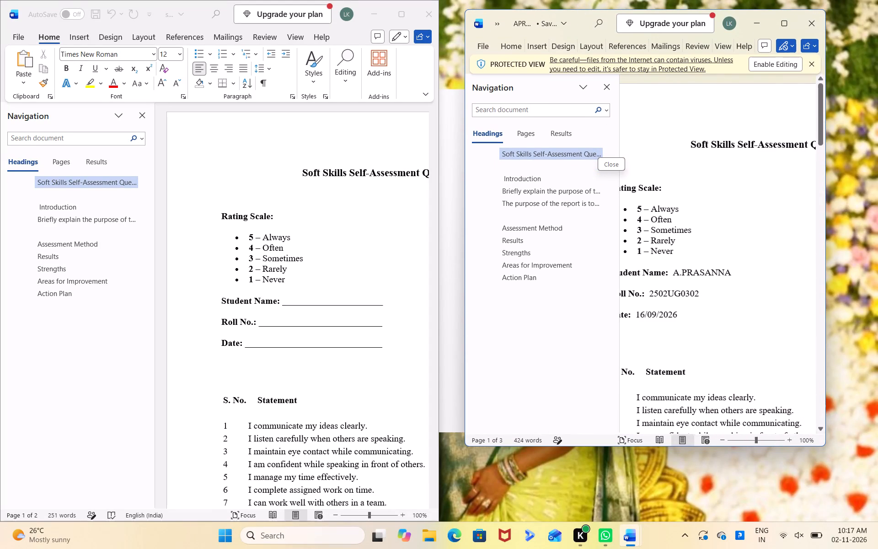
pyautogui.scroll(-1, 696, 169)
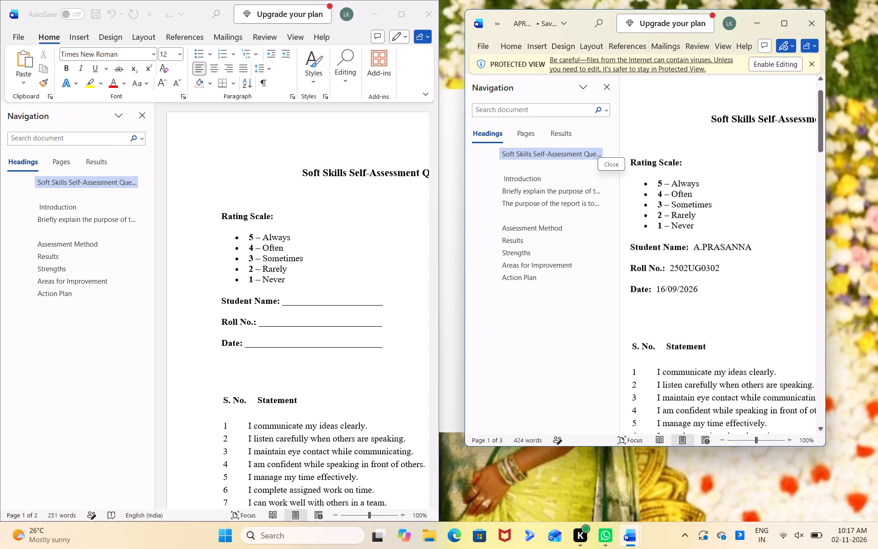
pyautogui.scroll(-1, 696, 169)
pyautogui.keyDown('ctrl'); pyautogui.scroll(-3, 696, 169); pyautogui.keyUp('ctrl')
pyautogui.keyDown('ctrl'); pyautogui.scroll(1, 696, 169); pyautogui.keyUp('ctrl')
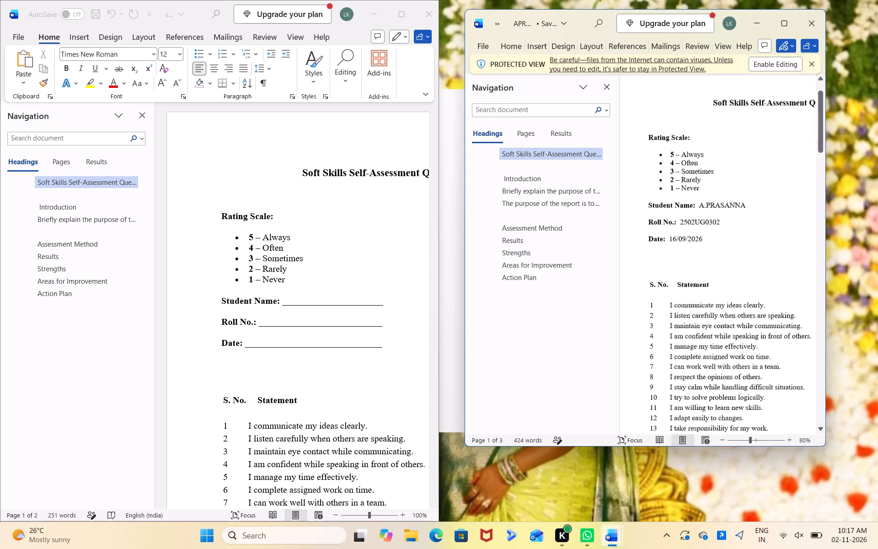
# Replace the Student Name underline in the blank questionnaire with the student's name in capitals.
pyautogui.click(390, 299)
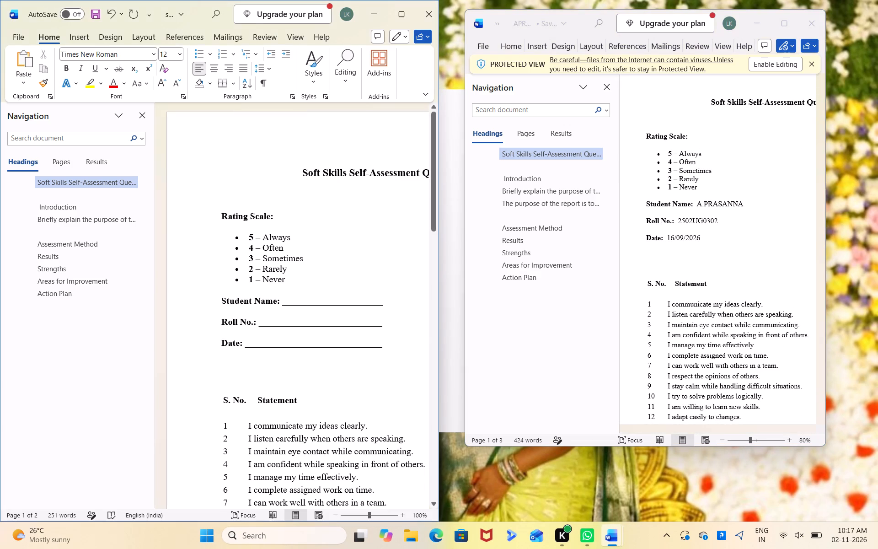
pyautogui.press('Right')
pyautogui.press('Right')
pyautogui.press('Right')
pyautogui.press('Right')
pyautogui.press('Right')
pyautogui.press('Right')
pyautogui.press('Right')
pyautogui.press('Right')
pyautogui.press('Right')
pyautogui.press('Right')
pyautogui.press('Right')
pyautogui.press('Right')
pyautogui.press('Right')
pyautogui.press('Right')
pyautogui.press('Right')
pyautogui.press('Right')
pyautogui.press('Right')
pyautogui.press('Right')
pyautogui.press('Right')
pyautogui.press('Right')
pyautogui.press('Right')
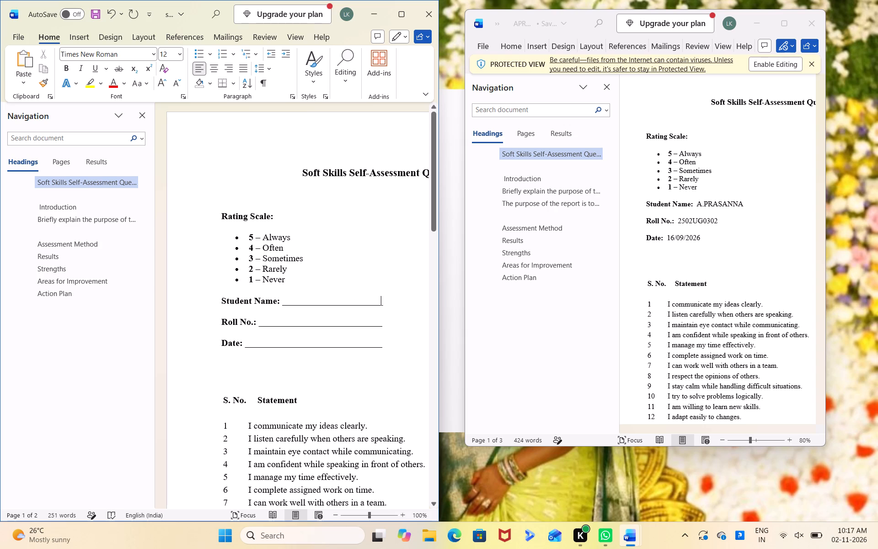
pyautogui.press('Right')
pyautogui.press('Left')
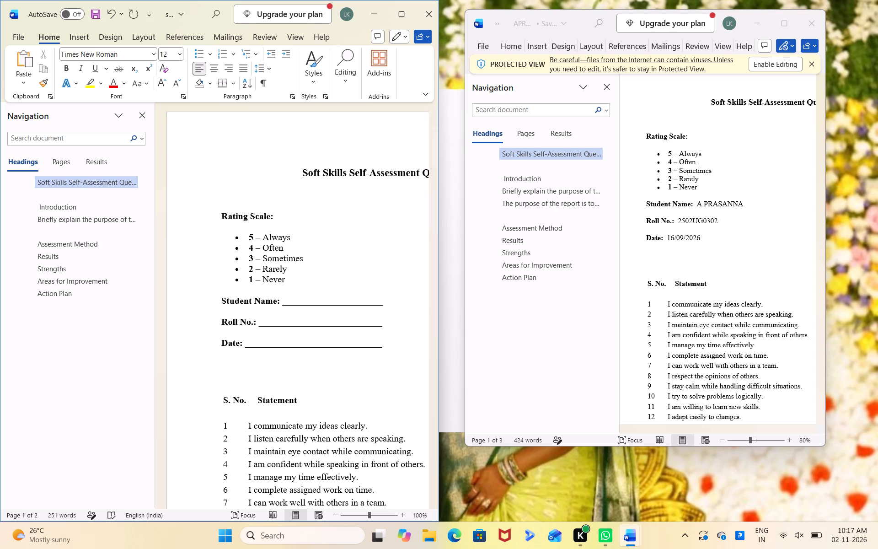
pyautogui.press('BackSpace')
pyautogui.press('BackSpace')
pyautogui.press('BackSpace')
pyautogui.press('BackSpace')
pyautogui.press('BackSpace')
pyautogui.press('BackSpace')
pyautogui.press('BackSpace')
pyautogui.press('BackSpace')
pyautogui.press('BackSpace')
pyautogui.press('BackSpace')
pyautogui.press('BackSpace')
pyautogui.press('BackSpace')
pyautogui.press('BackSpace')
pyautogui.press('BackSpace')
pyautogui.press('BackSpace')
pyautogui.press('BackSpace')
pyautogui.press('BackSpace')
pyautogui.press('BackSpace')
pyautogui.press('BackSpace')
pyautogui.press('BackSpace')
pyautogui.press('BackSpace')
pyautogui.press('BackSpace')
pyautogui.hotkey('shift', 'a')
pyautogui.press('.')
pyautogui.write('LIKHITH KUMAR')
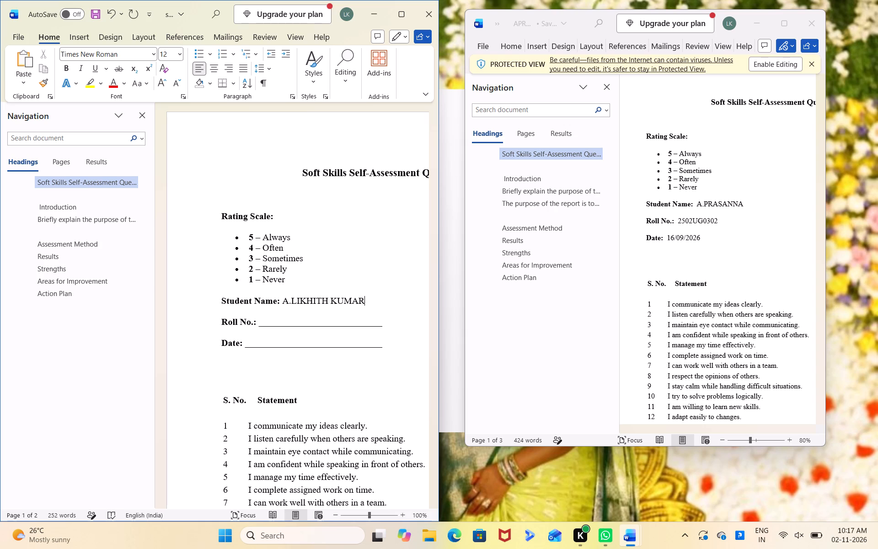
# Replace the Roll No. underline with the student's roll number, keeping the Date field on its own line.
pyautogui.click(386, 323)
pyautogui.click(386, 323)
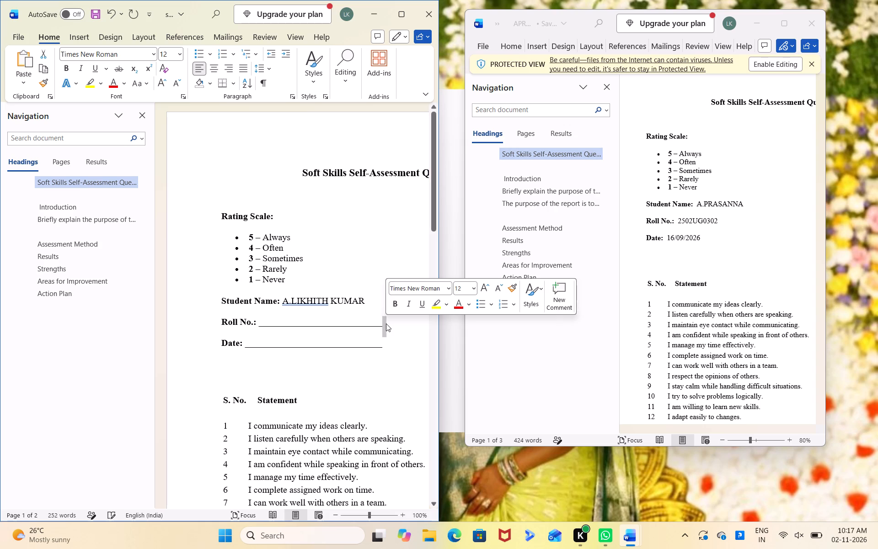
pyautogui.press('BackSpace')
pyautogui.press('BackSpace')
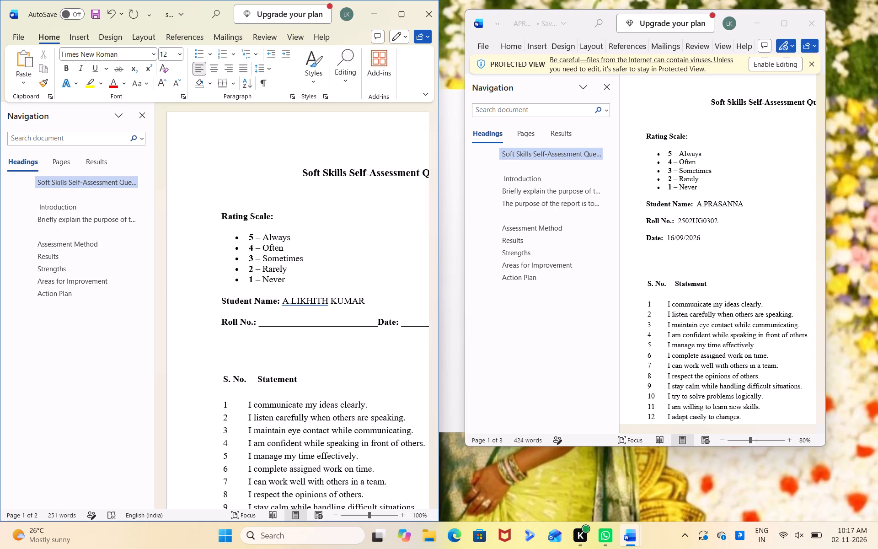
pyautogui.press('BackSpace')
pyautogui.press('Return')
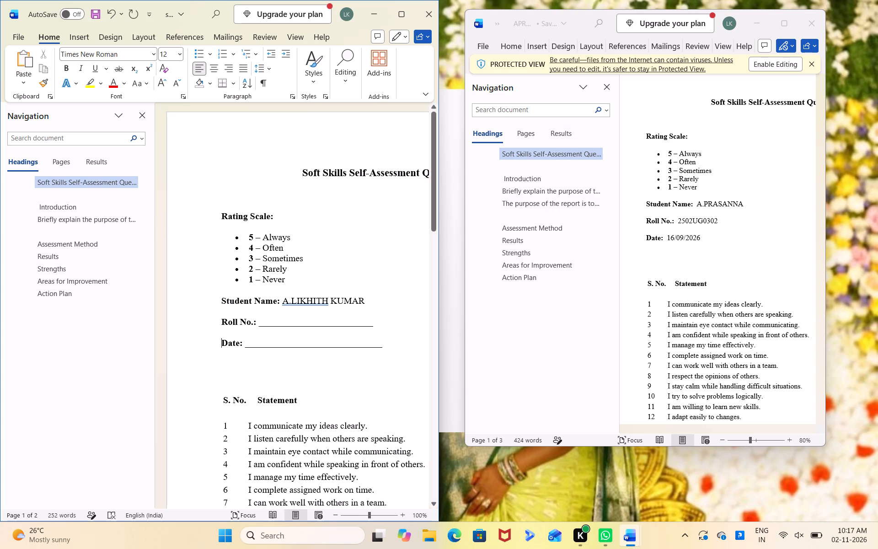
pyautogui.click(375, 326)
pyautogui.press('BackSpace')
pyautogui.press('BackSpace')
pyautogui.press('BackSpace')
pyautogui.press('BackSpace')
pyautogui.press('BackSpace')
pyautogui.press('BackSpace')
pyautogui.press('BackSpace')
pyautogui.press('BackSpace')
pyautogui.press('BackSpace')
pyautogui.press('BackSpace')
pyautogui.press('BackSpace')
pyautogui.press('BackSpace')
pyautogui.press('BackSpace')
pyautogui.press('BackSpace')
pyautogui.press('BackSpace')
pyautogui.press('BackSpace')
pyautogui.press('BackSpace')
pyautogui.press('BackSpace')
pyautogui.press('BackSpace')
pyautogui.press('BackSpace')
pyautogui.press('BackSpace')
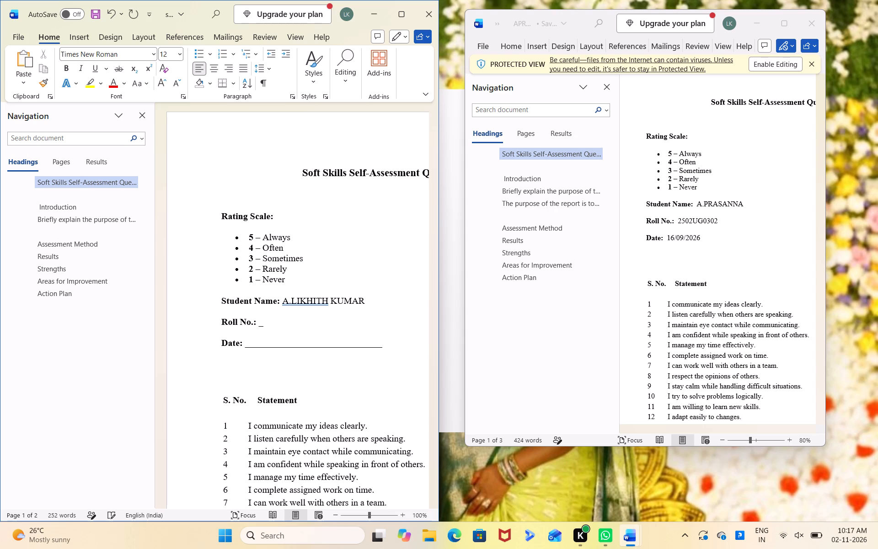
pyautogui.press('BackSpace')
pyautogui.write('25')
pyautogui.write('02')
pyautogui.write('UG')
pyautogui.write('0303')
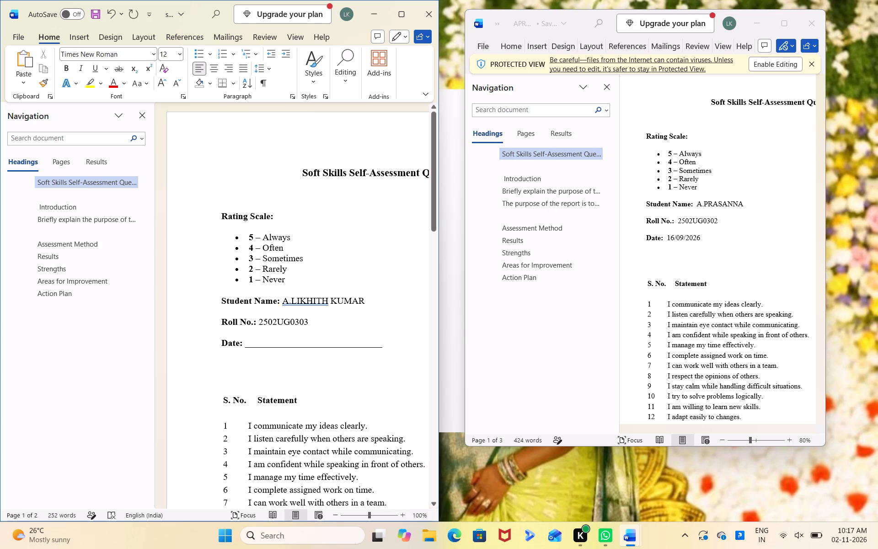
# Replace the Date underline with 16/09/2026.
pyautogui.click(375, 344)
pyautogui.press('Right')
pyautogui.press('Right')
pyautogui.press('BackSpace')
pyautogui.press('BackSpace')
pyautogui.press('BackSpace')
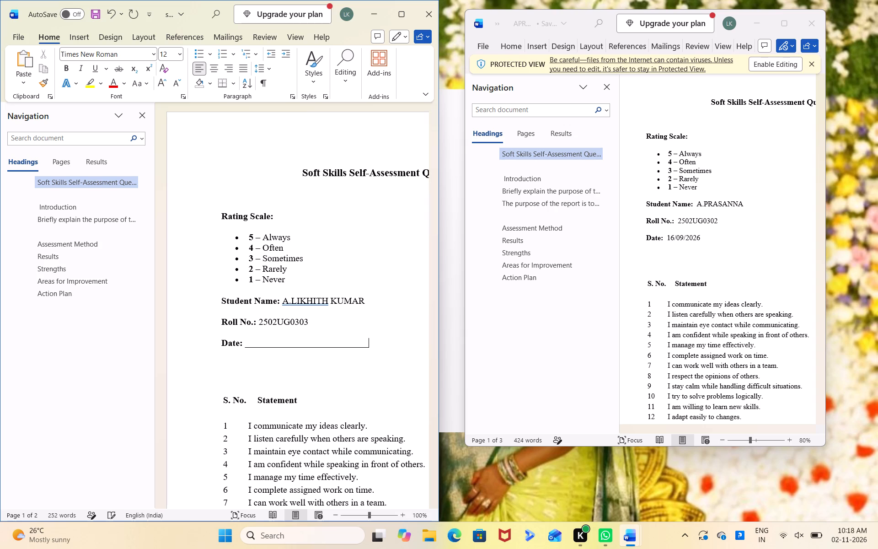
pyautogui.press('BackSpace')
pyautogui.press('BackSpace')
pyautogui.press('BackSpace')
pyautogui.press('BackSpace')
pyautogui.press('BackSpace')
pyautogui.press('BackSpace')
pyautogui.press('BackSpace')
pyautogui.press('BackSpace')
pyautogui.press('BackSpace')
pyautogui.press('BackSpace')
pyautogui.press('BackSpace')
pyautogui.press('BackSpace')
pyautogui.press('BackSpace')
pyautogui.press('BackSpace')
pyautogui.press('BackSpace')
pyautogui.press('BackSpace')
pyautogui.press('BackSpace')
pyautogui.press('BackSpace')
pyautogui.press('BackSpace')
pyautogui.press('BackSpace')
pyautogui.press('BackSpace')
pyautogui.press('BackSpace')
pyautogui.press('BackSpace')
pyautogui.press('BackSpace')
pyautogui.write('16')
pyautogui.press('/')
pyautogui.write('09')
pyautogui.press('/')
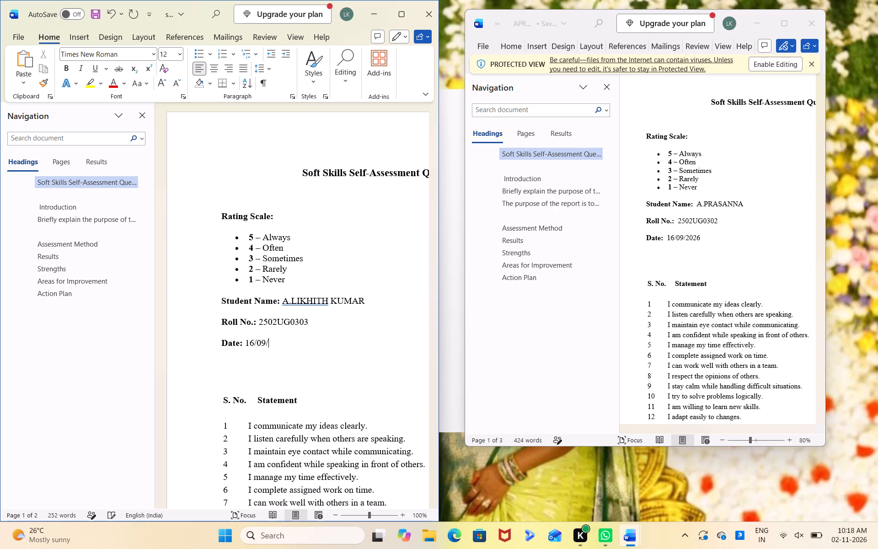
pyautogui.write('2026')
# Zoom the questionnaire out to 80% and left-align the empty line under the Rating (1–5) heading, ready for rating entry.
pyautogui.scroll(-1, 351, 382)
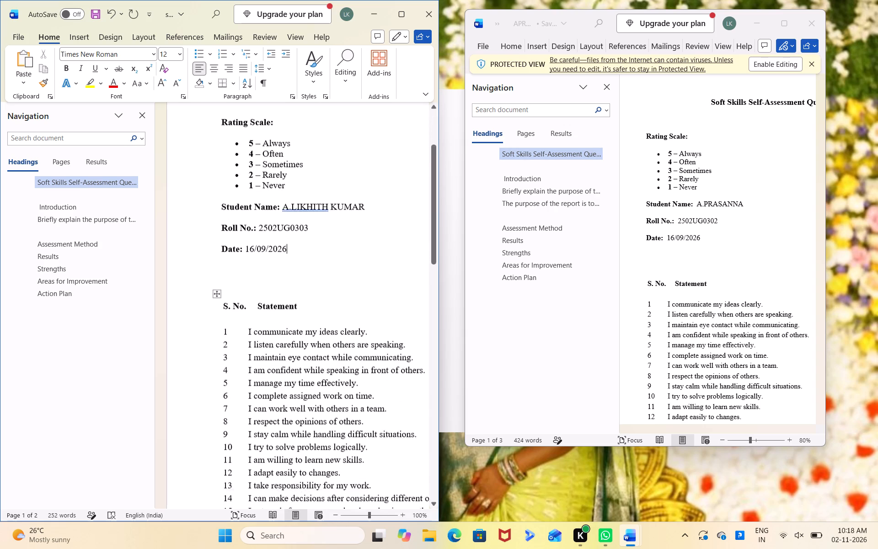
pyautogui.scroll(-1, 351, 382)
pyautogui.hscroll(-2, 351, 382)
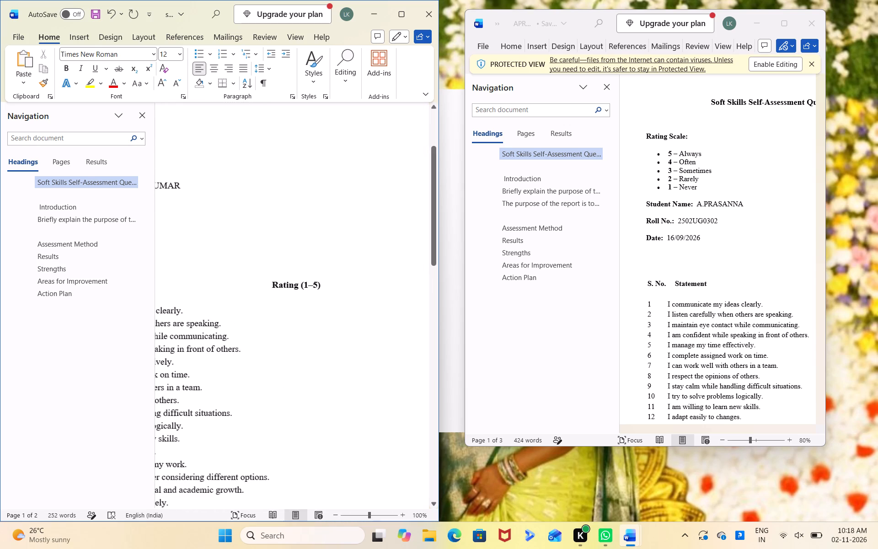
pyautogui.hscroll(-1, 351, 382)
pyautogui.click(313, 302)
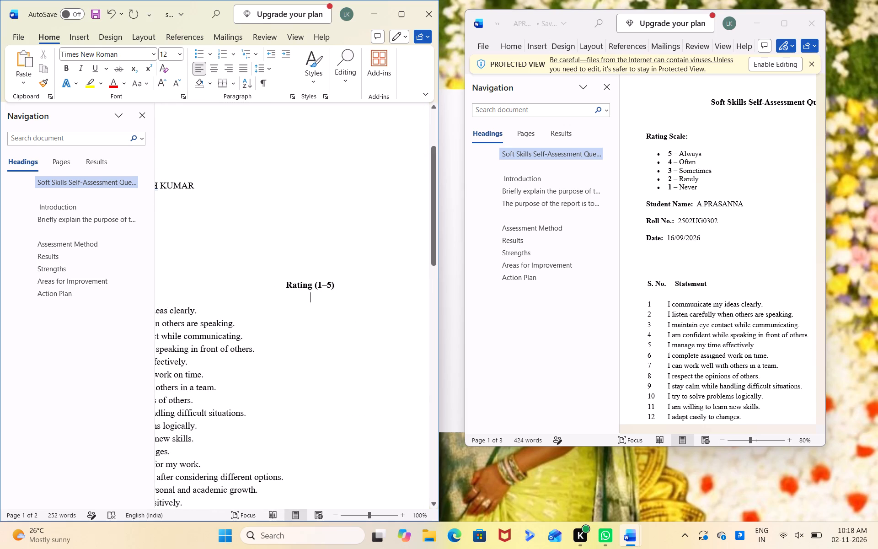
pyautogui.hscroll(1, 321, 311)
pyautogui.keyDown('ctrl'); pyautogui.scroll(-3, 321, 311); pyautogui.keyUp('ctrl')
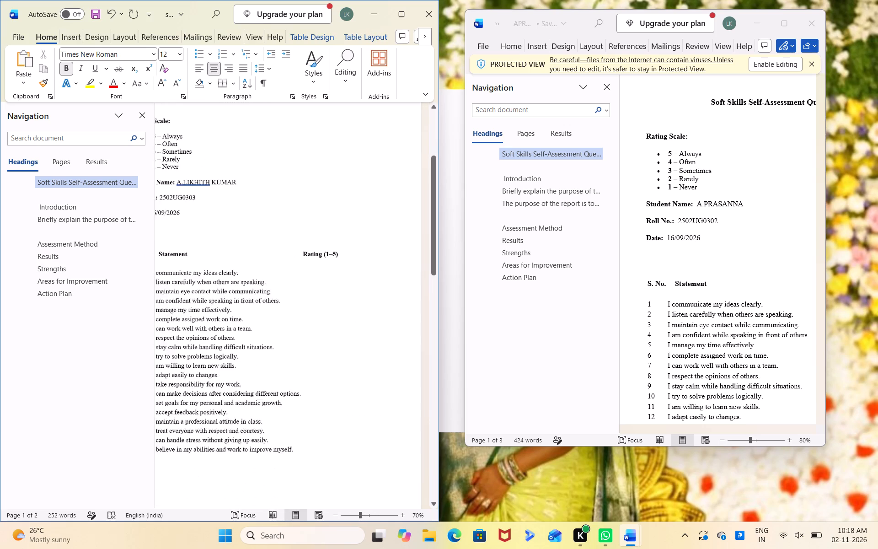
pyautogui.keyDown('ctrl'); pyautogui.scroll(-2, 321, 311); pyautogui.keyUp('ctrl')
pyautogui.keyDown('ctrl'); pyautogui.scroll(3, 321, 311); pyautogui.keyUp('ctrl')
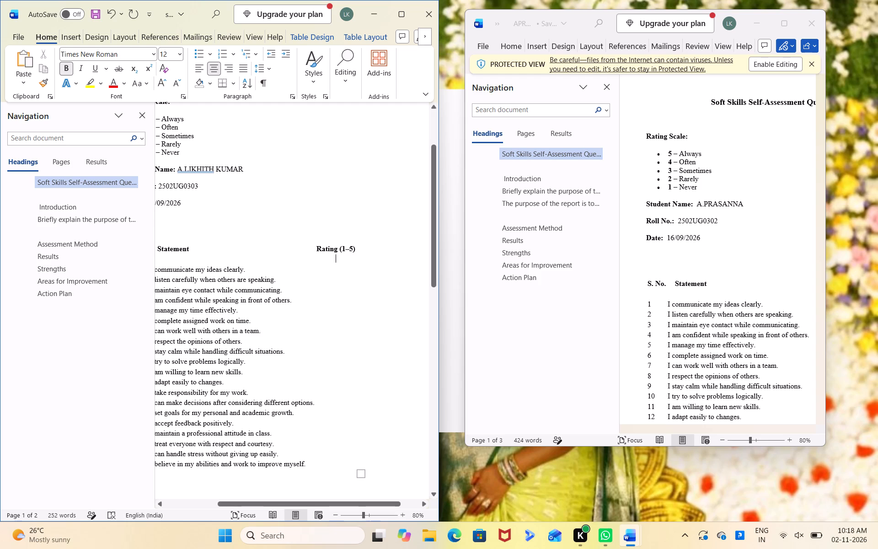
pyautogui.press('Return')
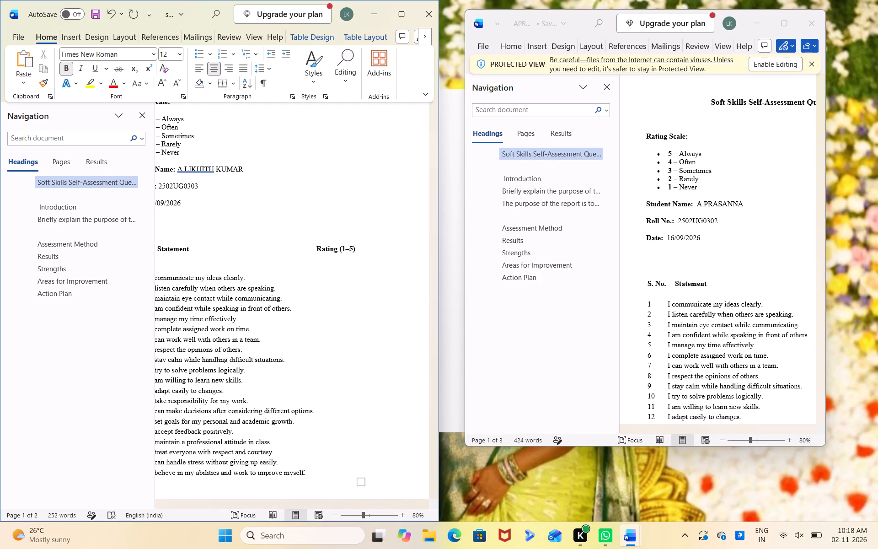
pyautogui.press('BackSpace')
pyautogui.press('BackSpace')
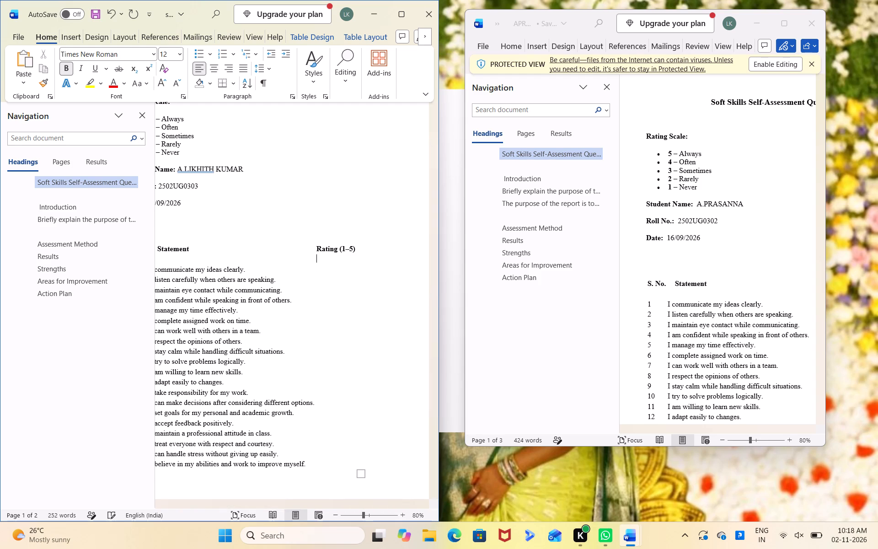
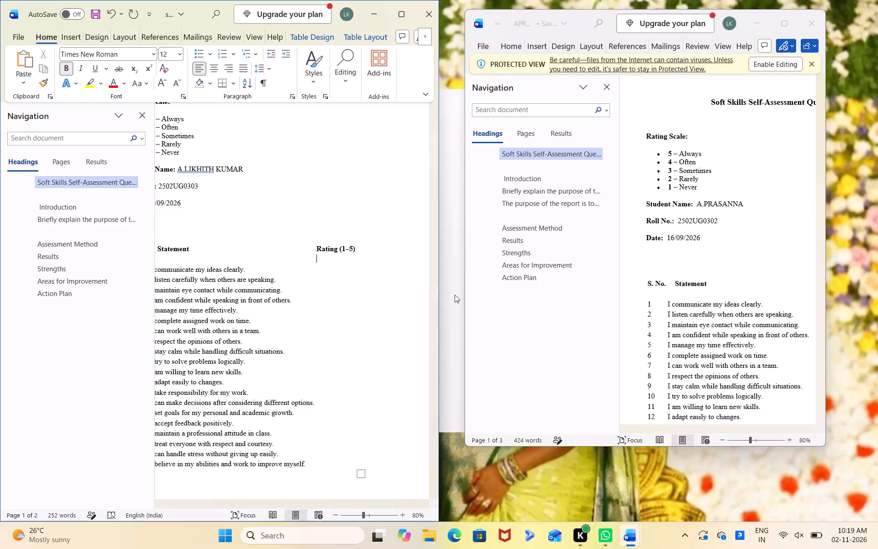
# Bring the sample's ratings into view and enter rating 4 for statement 1, "I communicate my ideas clearly.", in the student's questionnaire.
pyautogui.scroll(-1, 669, 280)
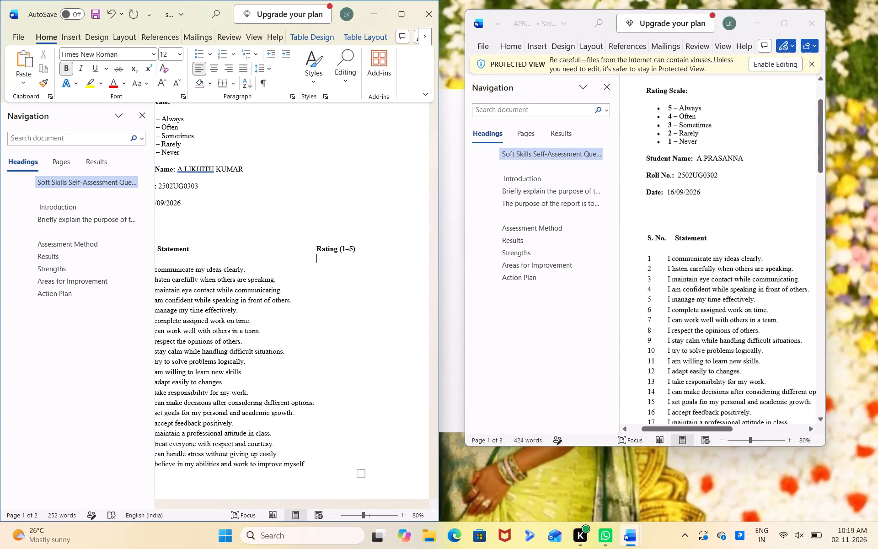
pyautogui.hscroll(-1, 669, 280)
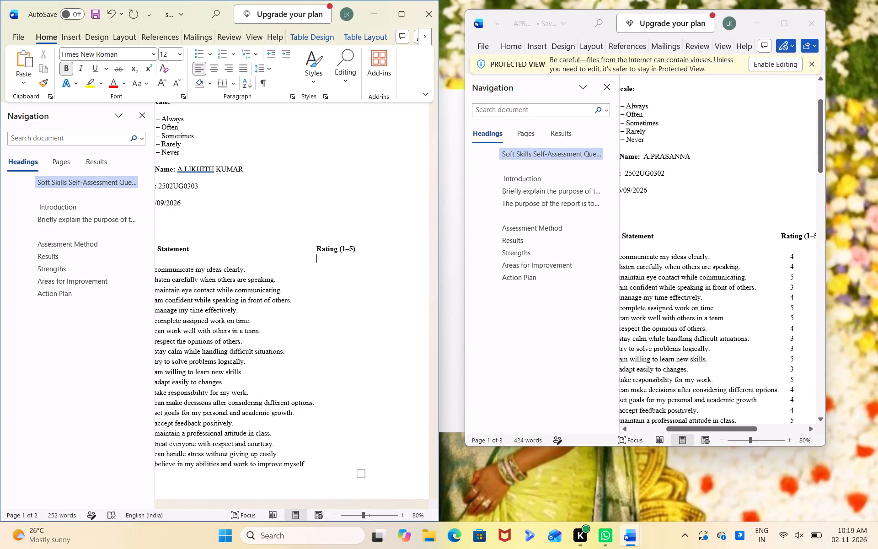
pyautogui.hscroll(-1, 669, 280)
pyautogui.hscroll(1, 324, 321)
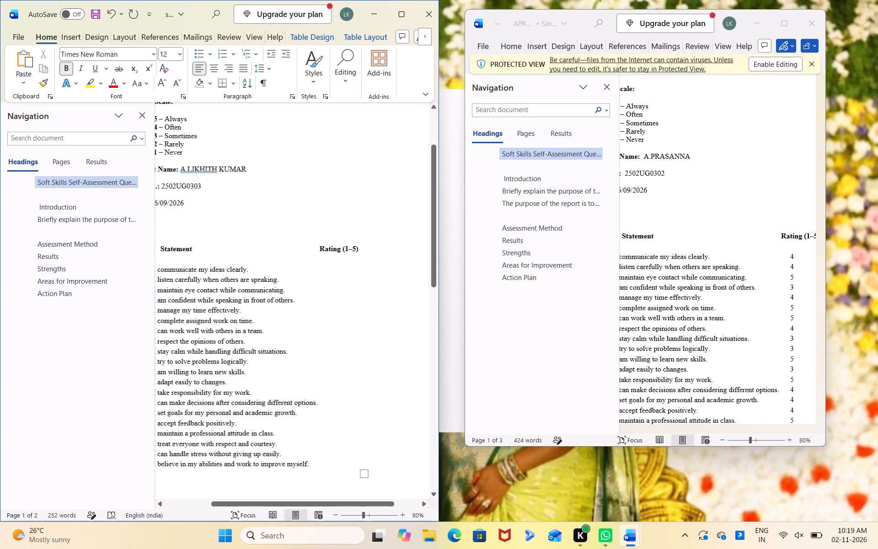
pyautogui.hscroll(1, 324, 321)
pyautogui.click(340, 267)
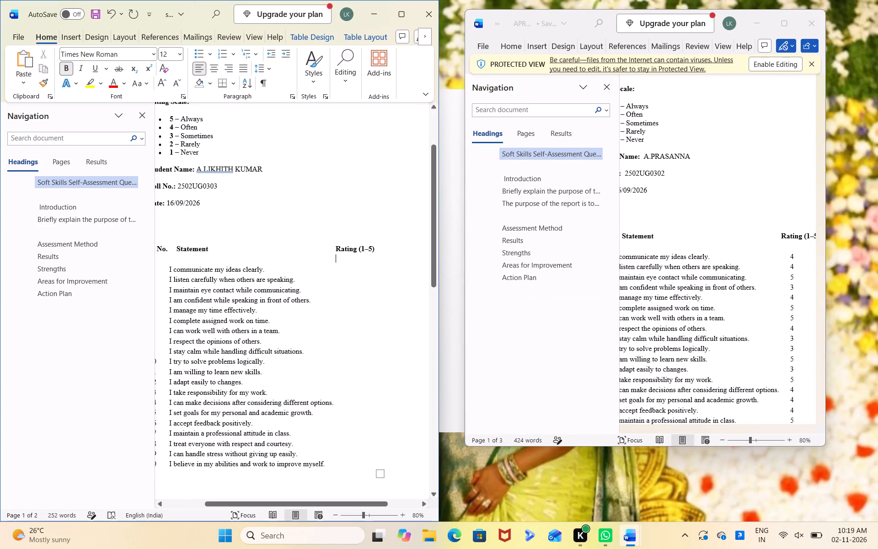
pyautogui.moveTo(340, 267); pyautogui.dragTo(339, 303)
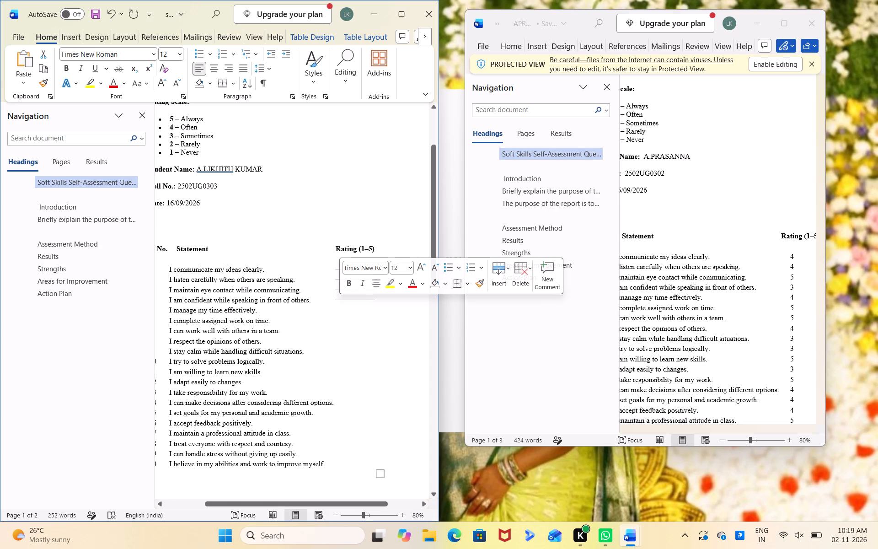
pyautogui.click(349, 309)
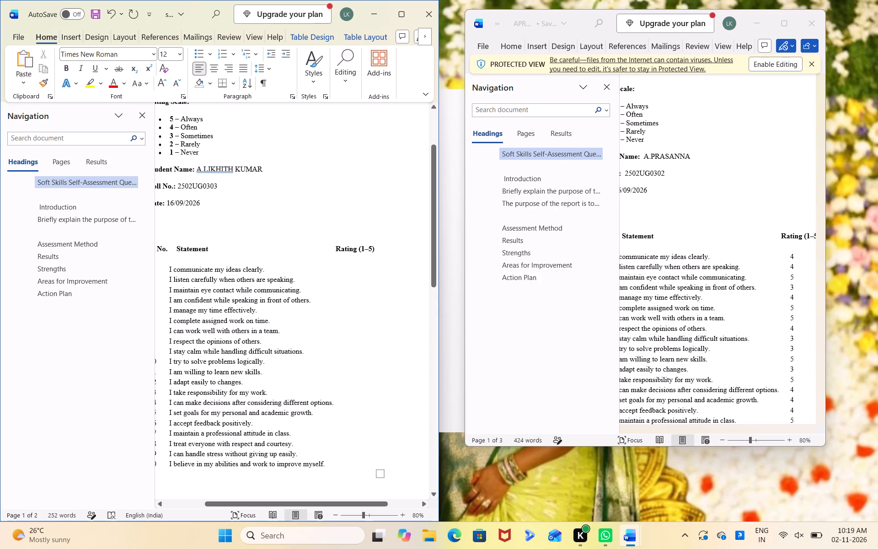
pyautogui.click(342, 269)
pyautogui.press('4')
pyautogui.press('Return')
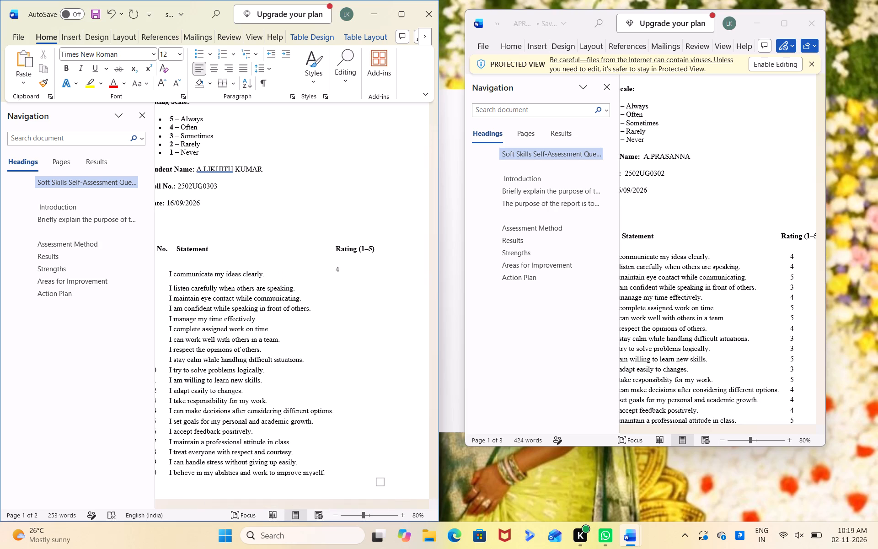
pyautogui.press('BackSpace')
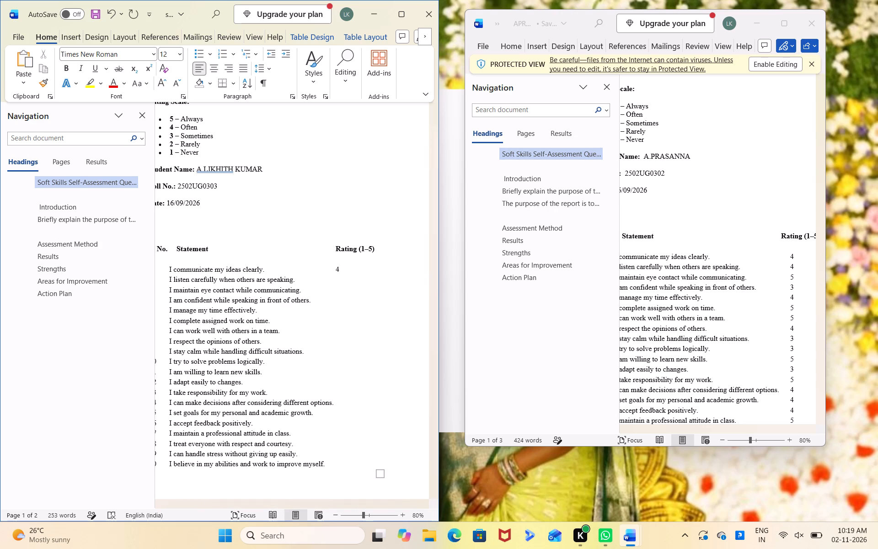
# Enter the ratings 4, 5, 3 and 4 for statements 2 to 5 in the Rating (1–5) column.
pyautogui.press('Down')
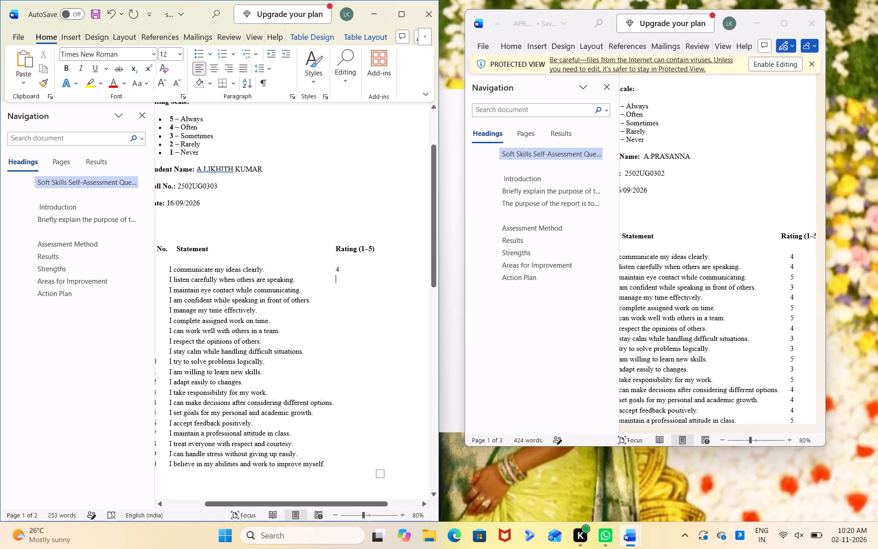
pyautogui.press('4')
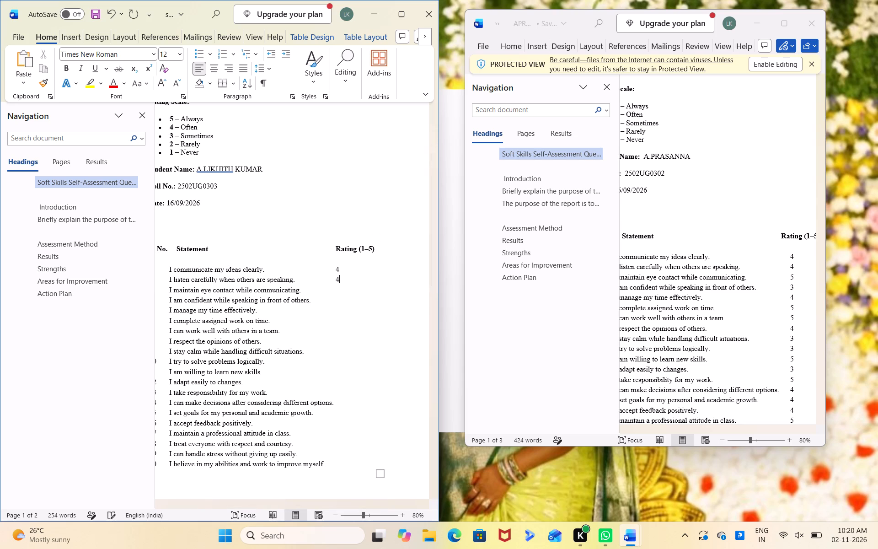
pyautogui.press('Down')
pyautogui.press('5')
pyautogui.press('Down')
pyautogui.press('3')
pyautogui.press('Down')
pyautogui.press('4')
# Enter the ratings 5, 5, 4, 4 and 3 for statements 6 to 10 in the Rating (1–5) column.
pyautogui.press('Down')
pyautogui.press('5')
pyautogui.press('Down')
pyautogui.press('5')
pyautogui.press('Down')
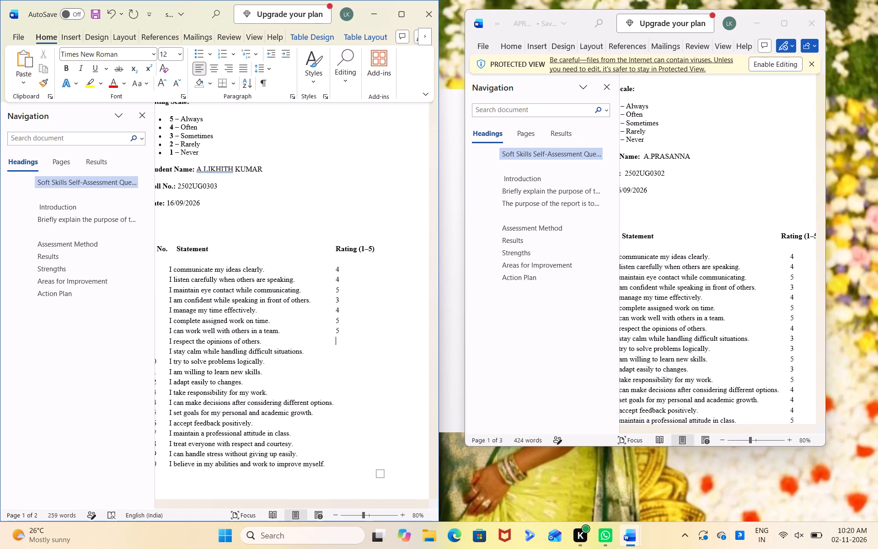
pyautogui.press('4')
pyautogui.press('Down')
pyautogui.press('4')
pyautogui.press('Down')
pyautogui.press('3')
# Enter the ratings 5, 3, 5, 4 and 4 for statements 11 to 15 in the Rating (1–5) column.
pyautogui.press('Down')
pyautogui.press('3')
pyautogui.press('Down')
pyautogui.press('BackSpace')
pyautogui.press('5')
pyautogui.press('Down')
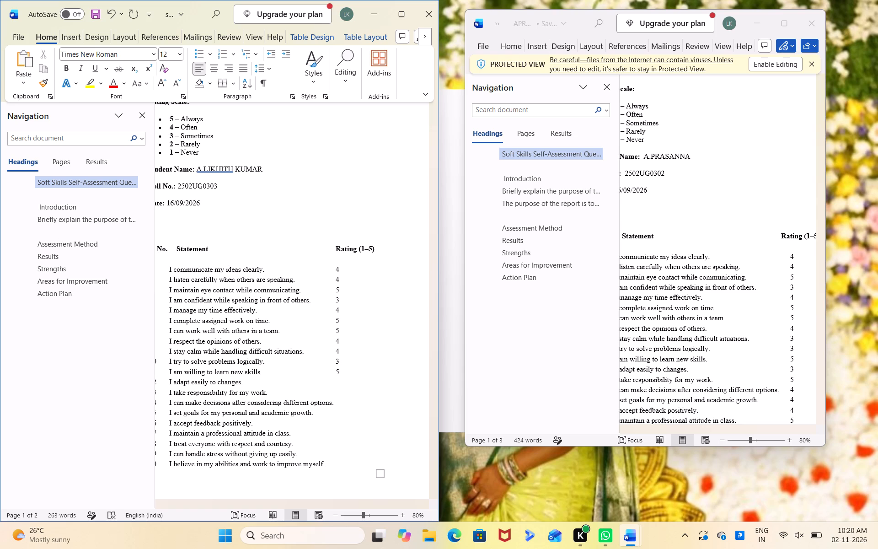
pyautogui.press('3')
pyautogui.press('Down')
pyautogui.press('5')
pyautogui.press('Down')
pyautogui.press('4')
pyautogui.press('Down')
pyautogui.press('4')
# Enter the ratings 4, 4, 5, 4 and 5 for statements 16 to 20 in the Rating (1–5) column.
pyautogui.press('Down')
pyautogui.press('4')
pyautogui.press('Down')
pyautogui.press('4')
pyautogui.press('Down')
pyautogui.press('5')
pyautogui.press('Down')
pyautogui.press('4')
pyautogui.press('Down')
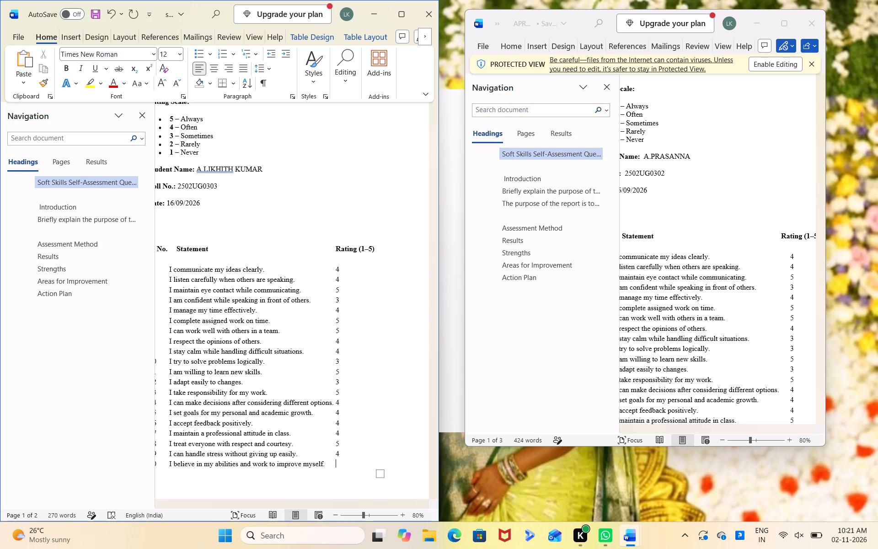
pyautogui.press('5')
pyautogui.press('Down')
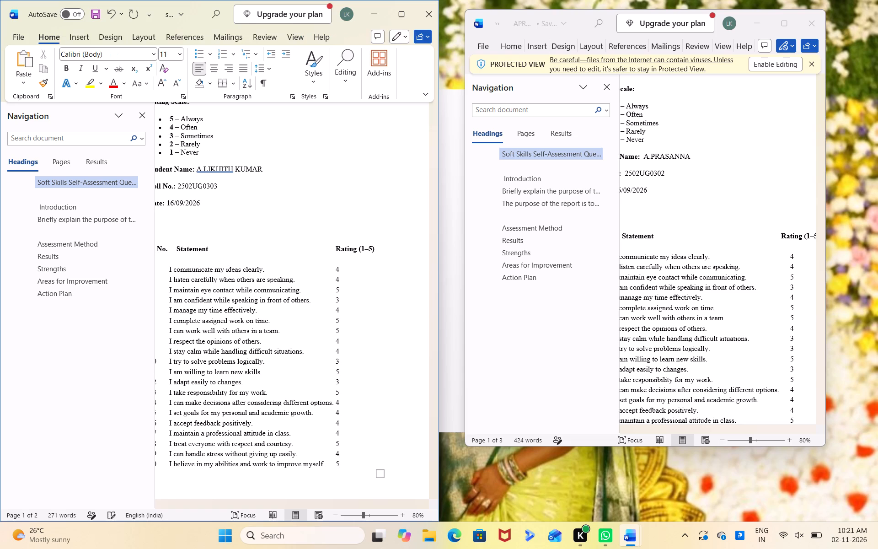
# Bring the Self-Assessment Report page into view in both documents at 60% zoom and close the sample document's Navigation pane.
pyautogui.scroll(-1, 330, 301)
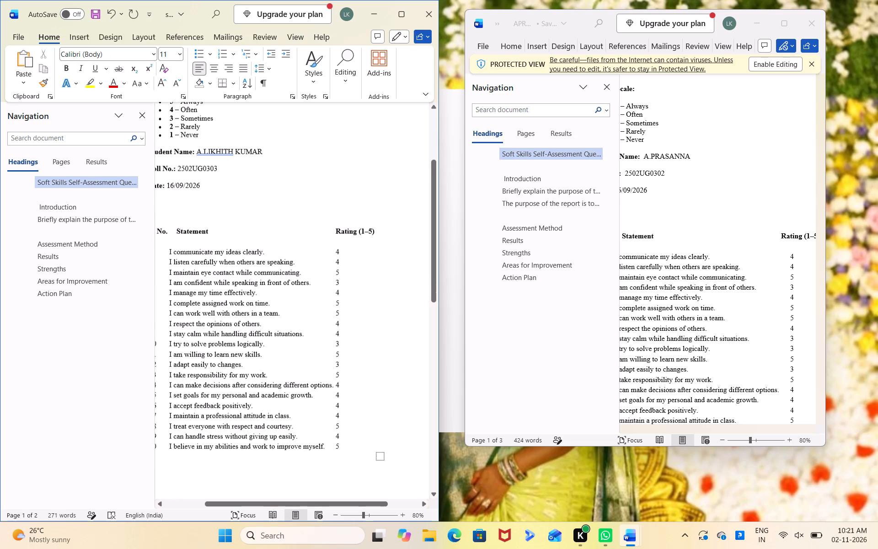
pyautogui.scroll(-4, 330, 301)
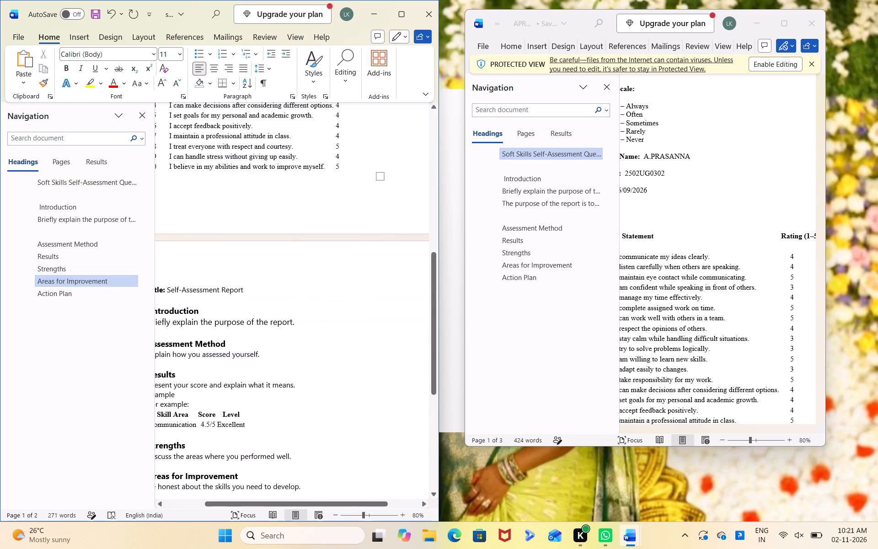
pyautogui.keyDown('ctrl'); pyautogui.scroll(-2, 330, 301); pyautogui.keyUp('ctrl')
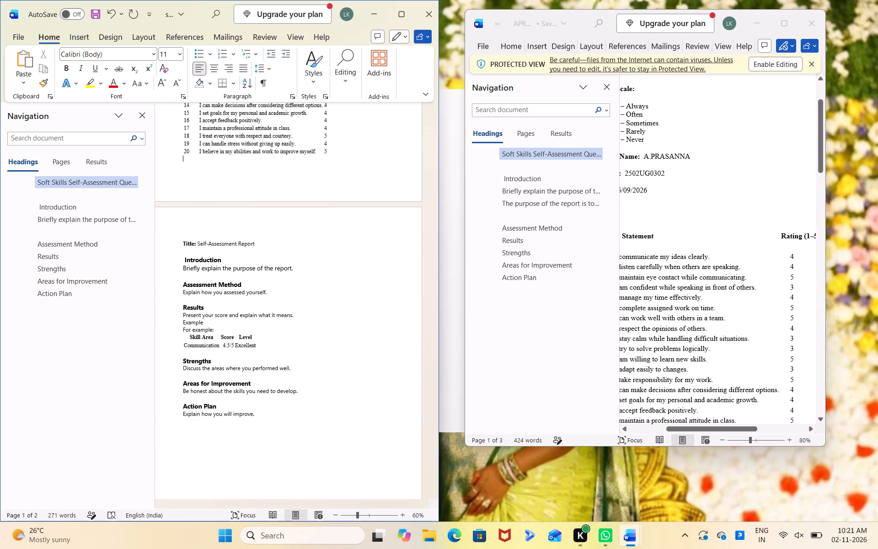
pyautogui.scroll(-5, 720, 328)
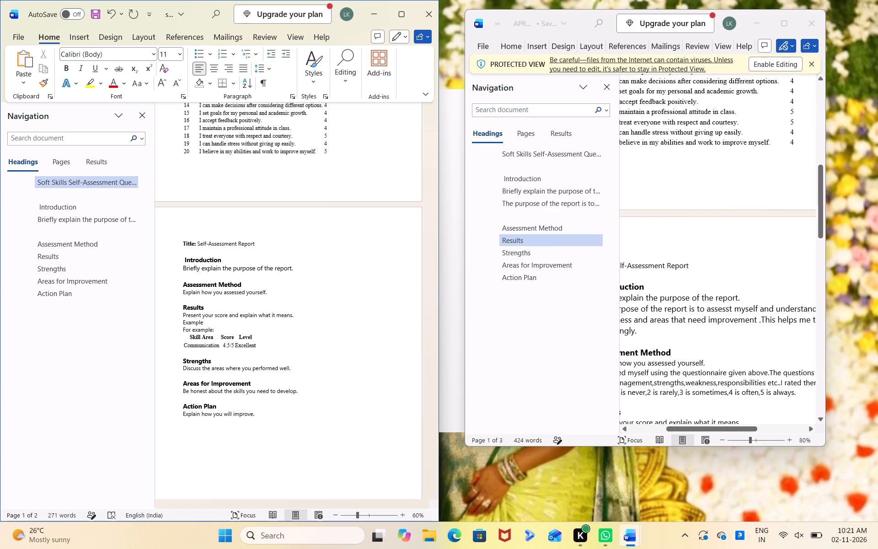
pyautogui.keyDown('ctrl'); pyautogui.scroll(-3, 720, 328); pyautogui.keyUp('ctrl')
pyautogui.hscroll(1, 695, 283)
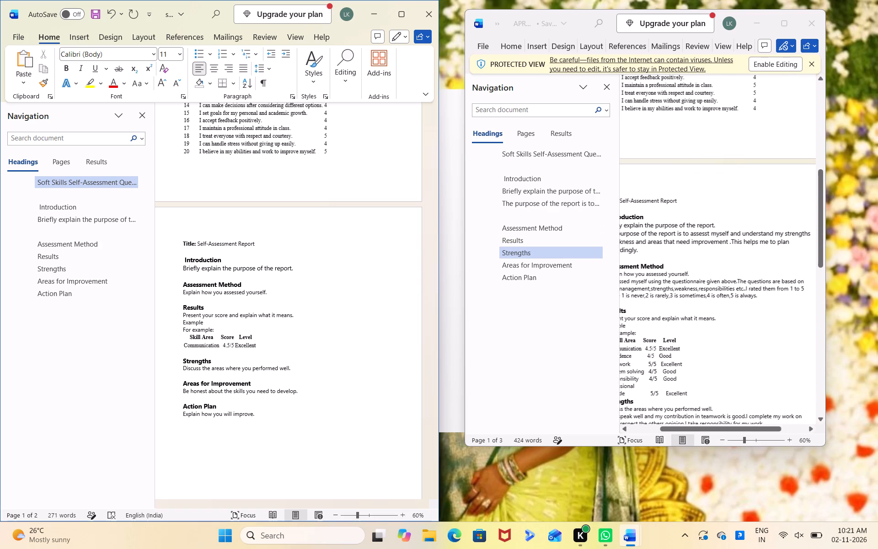
pyautogui.hscroll(1, 695, 283)
pyautogui.click(603, 84)
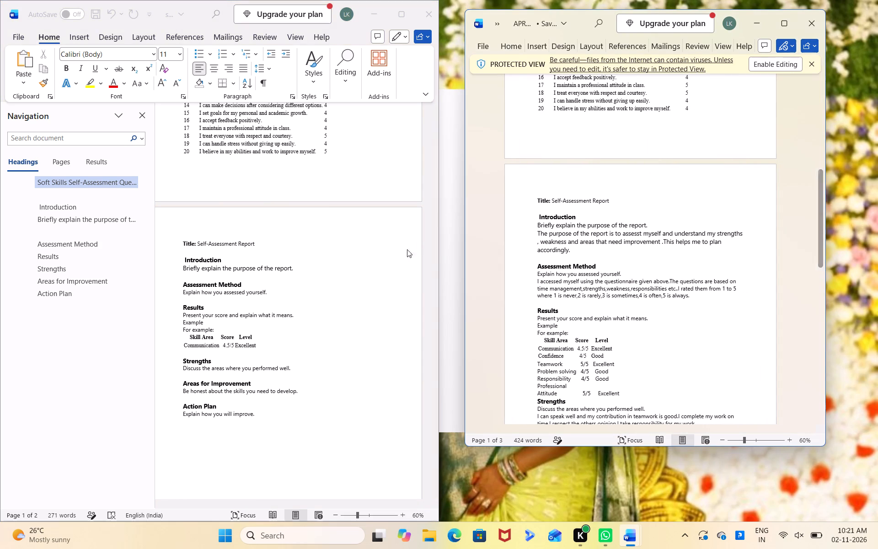
# Start a new line under the Introduction prompt reading "The purpose of the report is to assesst myself".
pyautogui.click(298, 264)
pyautogui.click(297, 267)
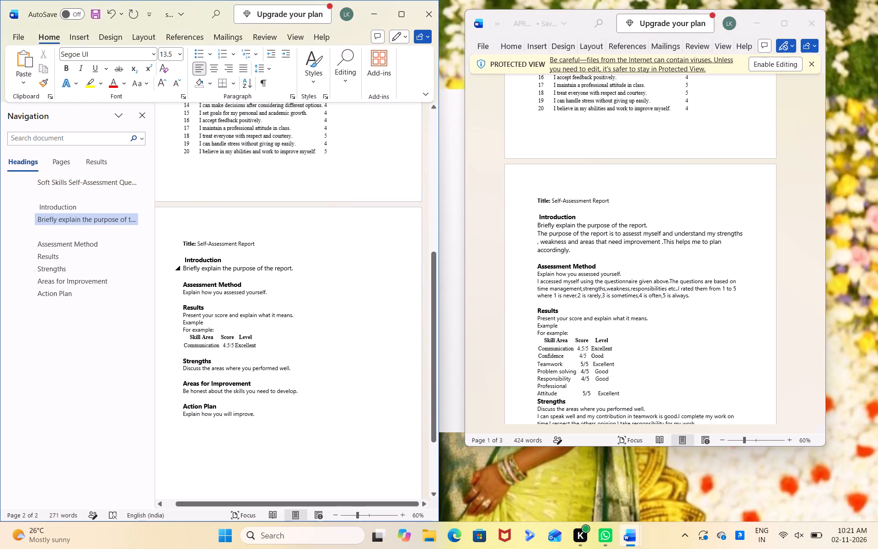
pyautogui.press('Return')
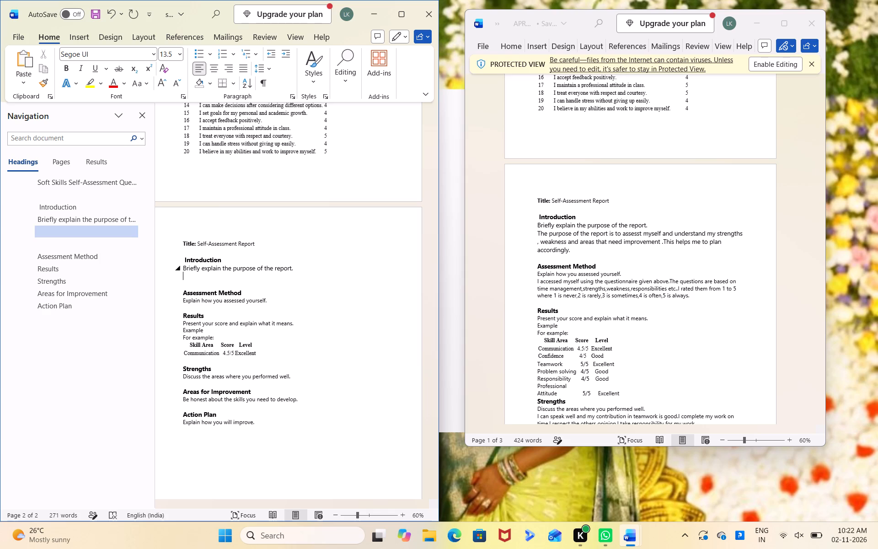
pyautogui.hotkey('shift', 't')
pyautogui.write('he')
pyautogui.press('space')
pyautogui.write('purpose')
pyautogui.press('space')
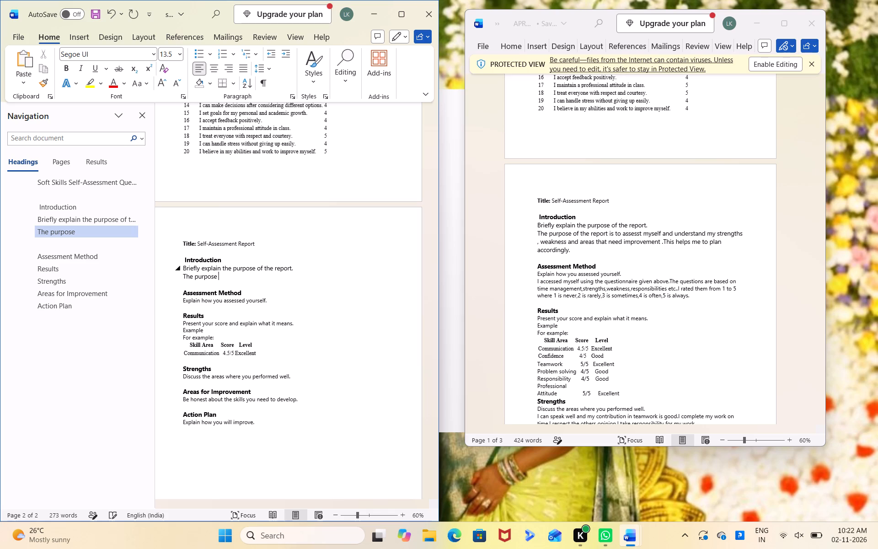
pyautogui.write('of the report')
pyautogui.press('space')
pyautogui.write('is to')
pyautogui.press('space')
pyautogui.write('ass')
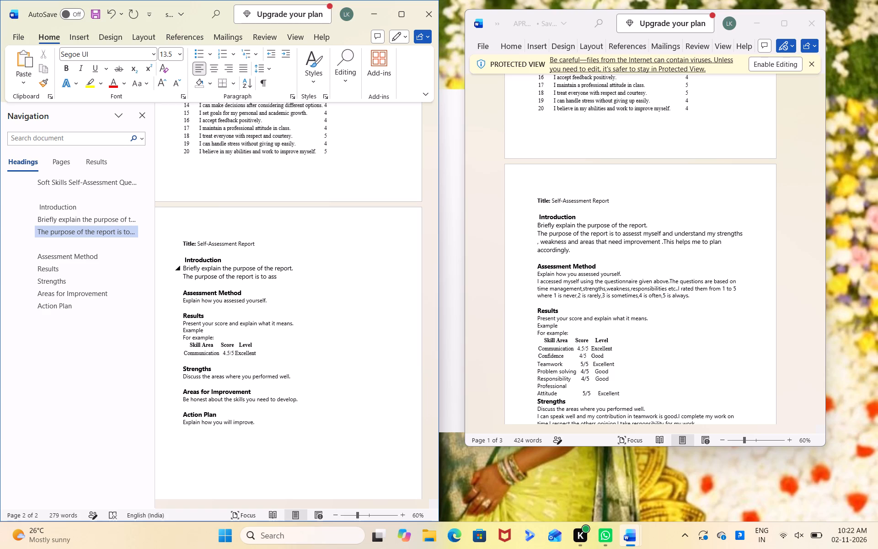
pyautogui.write('esst')
pyautogui.press('space')
pyautogui.write('myself')
# Continue the Introduction sentence with "and understand my strengths", correcting the run-together words.
pyautogui.press('space')
pyautogui.write('andundderstand')
pyautogui.press('BackSpace')
pyautogui.press('BackSpace')
pyautogui.press('BackSpace')
pyautogui.press('BackSpace')
pyautogui.press('BackSpace')
pyautogui.press('BackSpace')
pyautogui.press('BackSpace')
pyautogui.press('BackSpace')
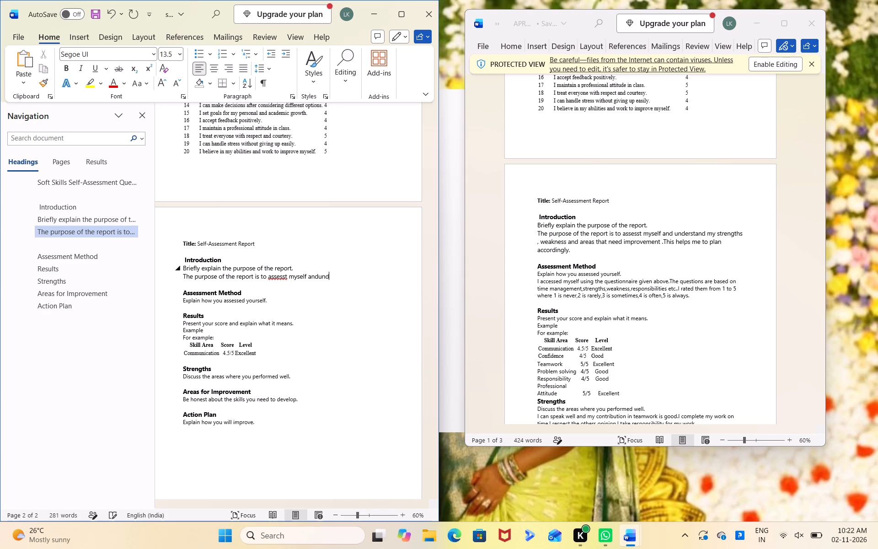
pyautogui.press('BackSpace')
pyautogui.press('BackSpace')
pyautogui.press('BackSpace')
pyautogui.press('space')
pyautogui.write('understand my')
pyautogui.press('space')
pyautogui.write('stren')
pyautogui.write('gths')
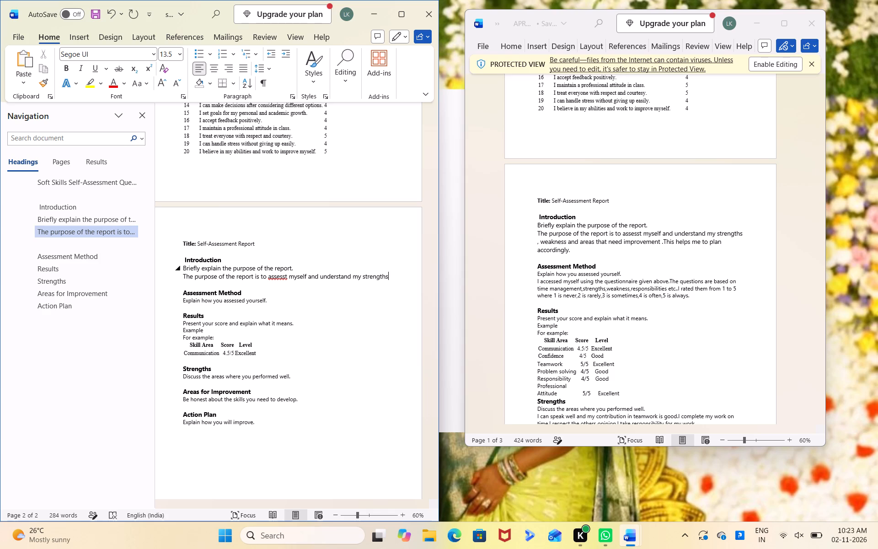
# Complete the Introduction sentence with ",weakness and areas that need improvement".
pyautogui.press(',')
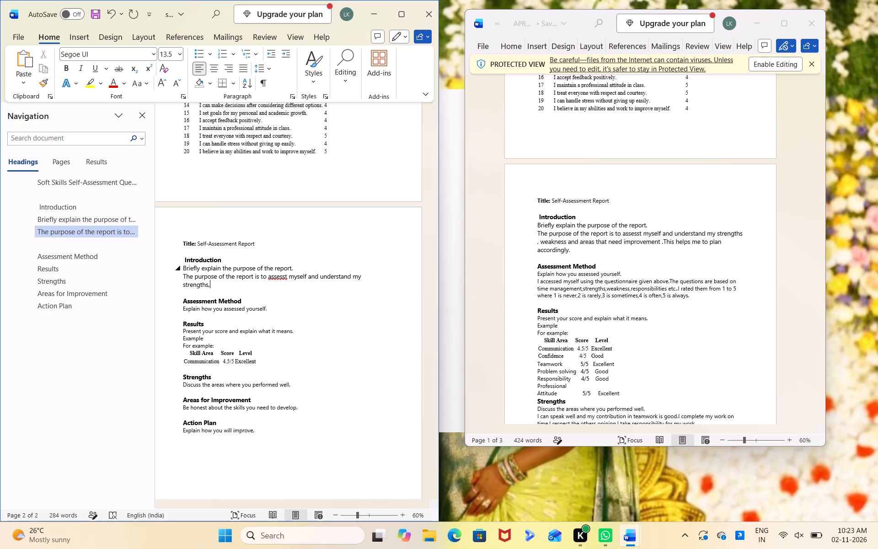
pyautogui.write('weakness')
pyautogui.press('space')
pyautogui.write('and areas')
pyautogui.press('space')
pyautogui.write('that need improvement')
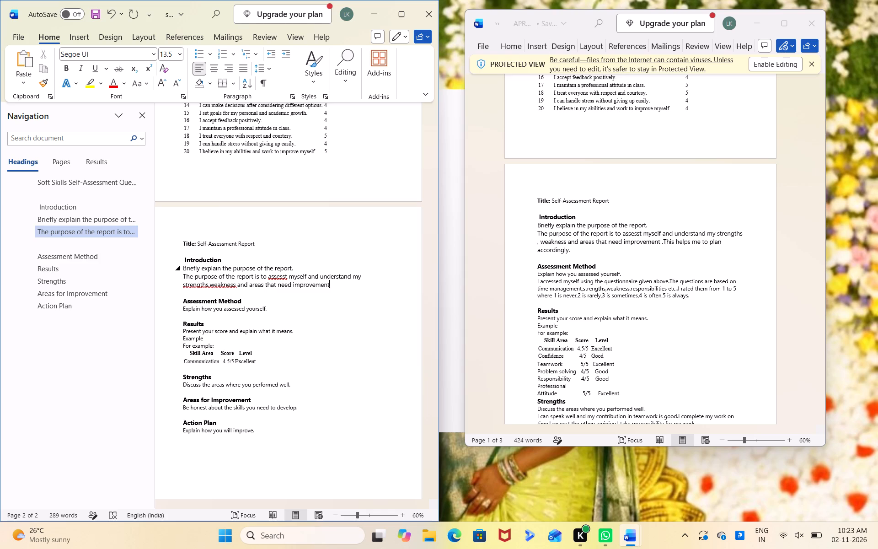
# Copy the sample's Assessment Method answer starting "I accessed myself using the questionnaire" and paste it below "Explain how you assessed yourself.".
pyautogui.click(267, 307)
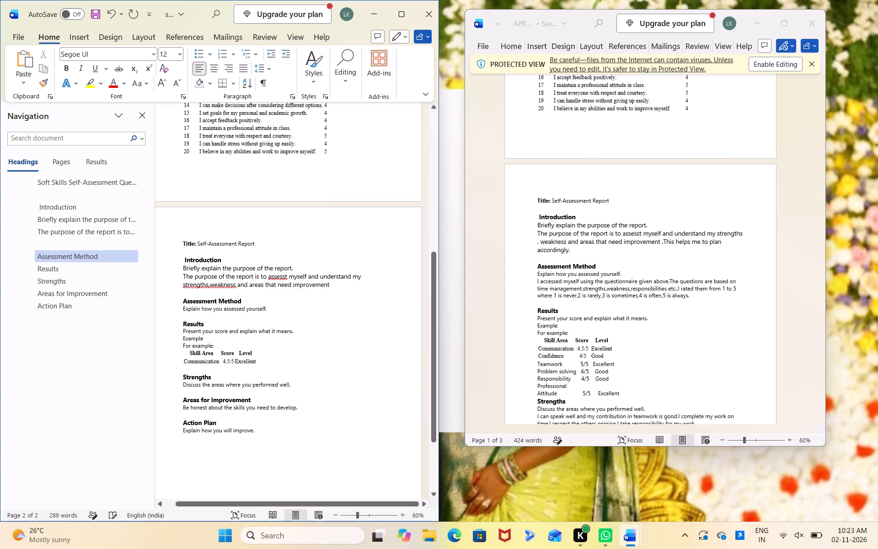
pyautogui.press('Return')
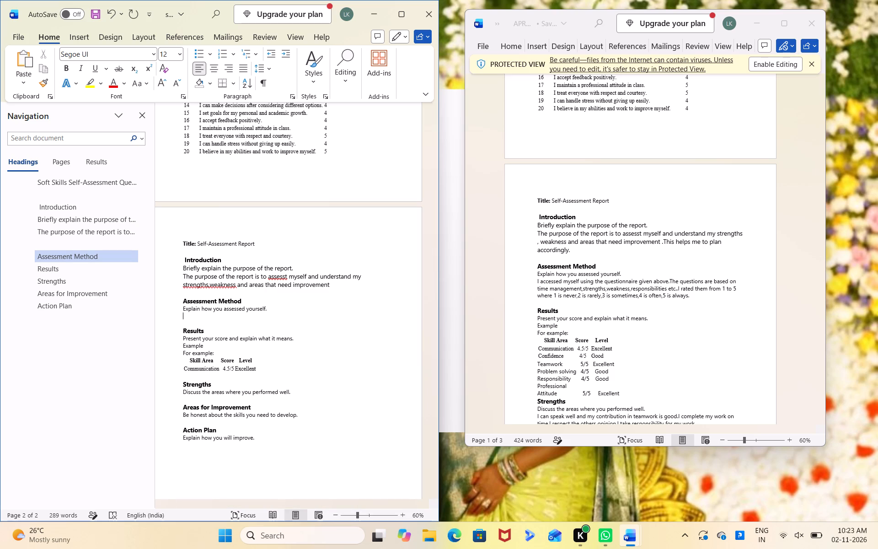
pyautogui.write('i')
pyautogui.press('space')
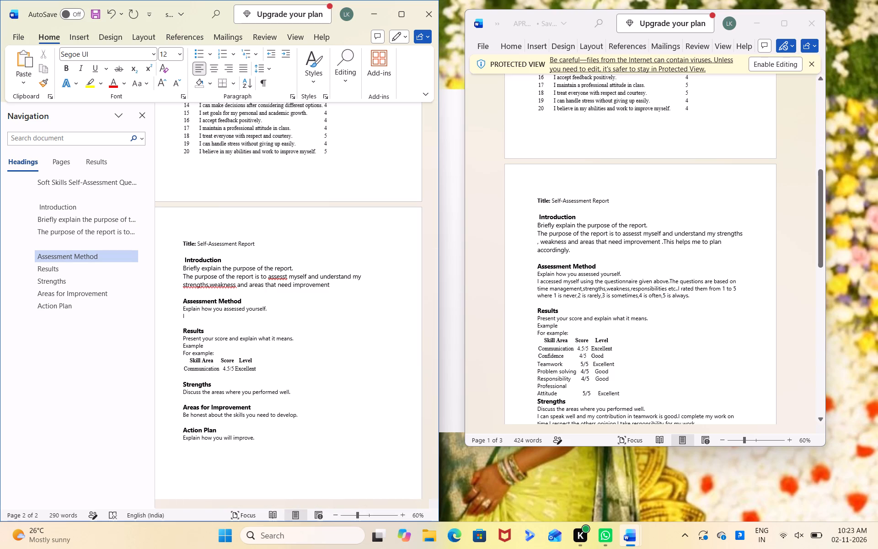
pyautogui.moveTo(537, 280); pyautogui.dragTo(577, 280)
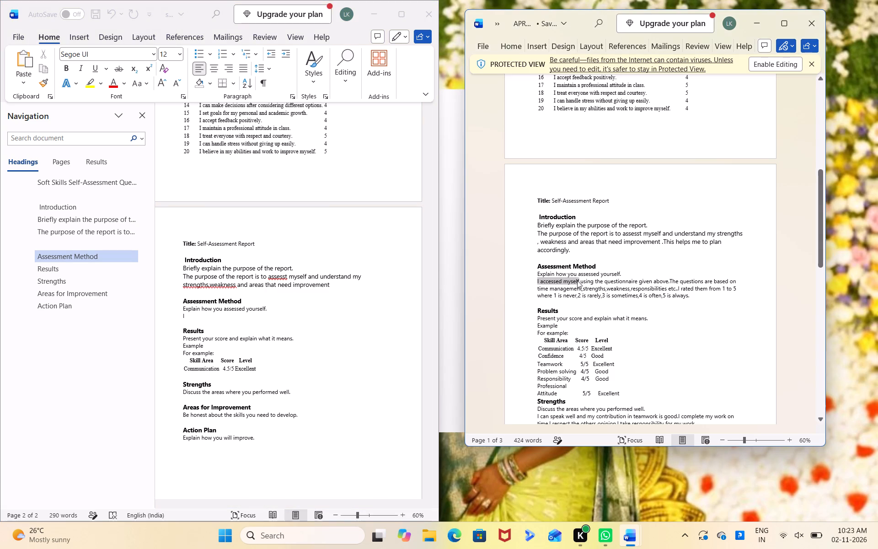
pyautogui.moveTo(577, 280); pyautogui.dragTo(725, 298)
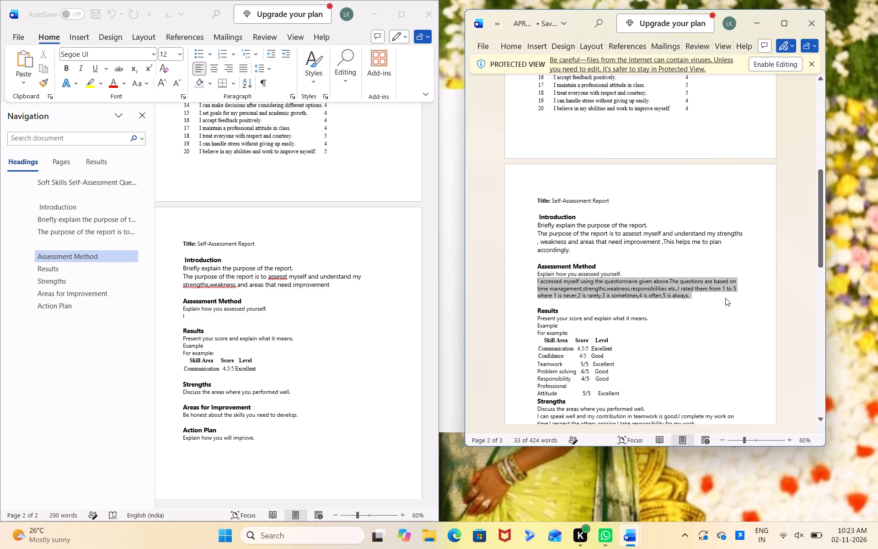
pyautogui.hotkey('ctrl', 'c')
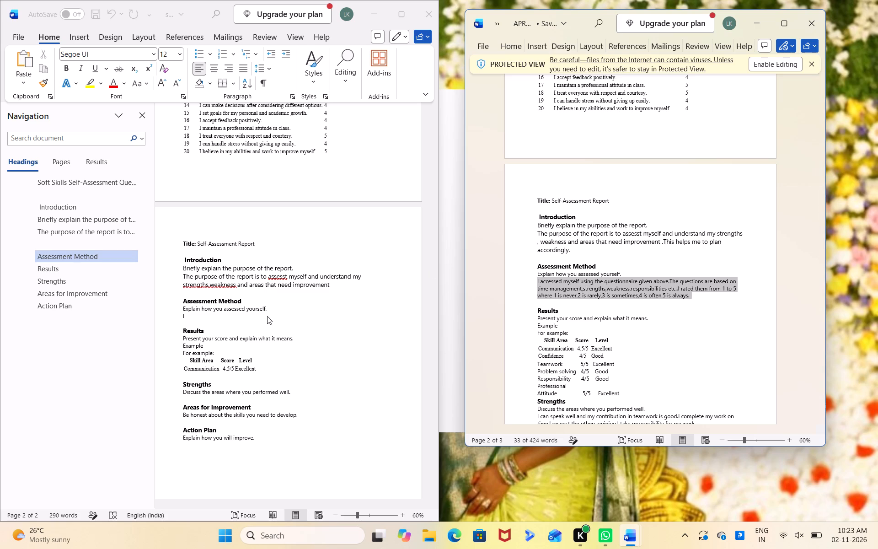
pyautogui.click(195, 315)
pyautogui.press('BackSpace')
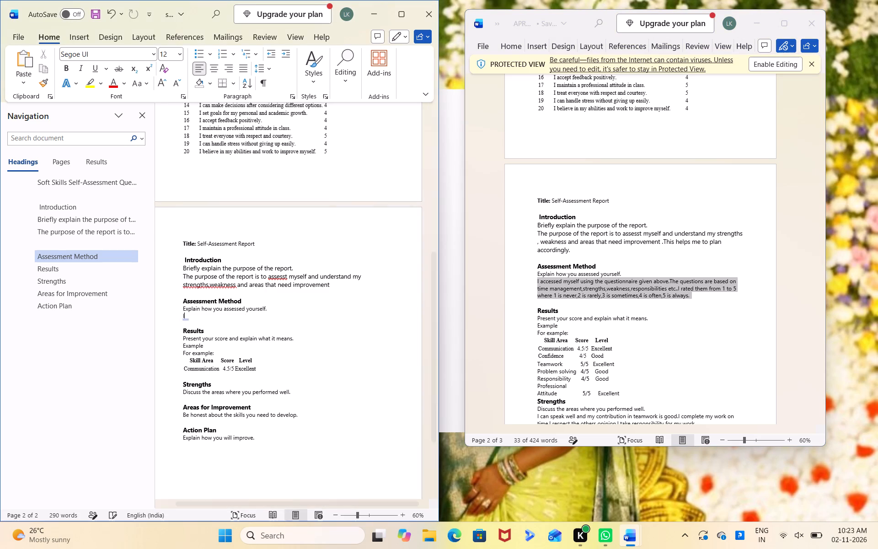
pyautogui.press('BackSpace')
pyautogui.hotkey('ctrl', 'v')
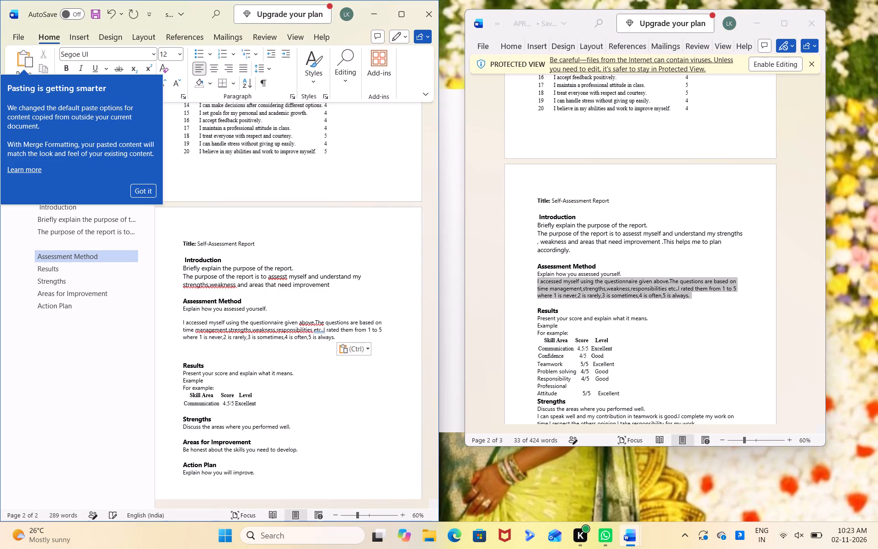
# Remove the blank lines between the pasted Assessment Method answer and the Results heading.
pyautogui.click(278, 359)
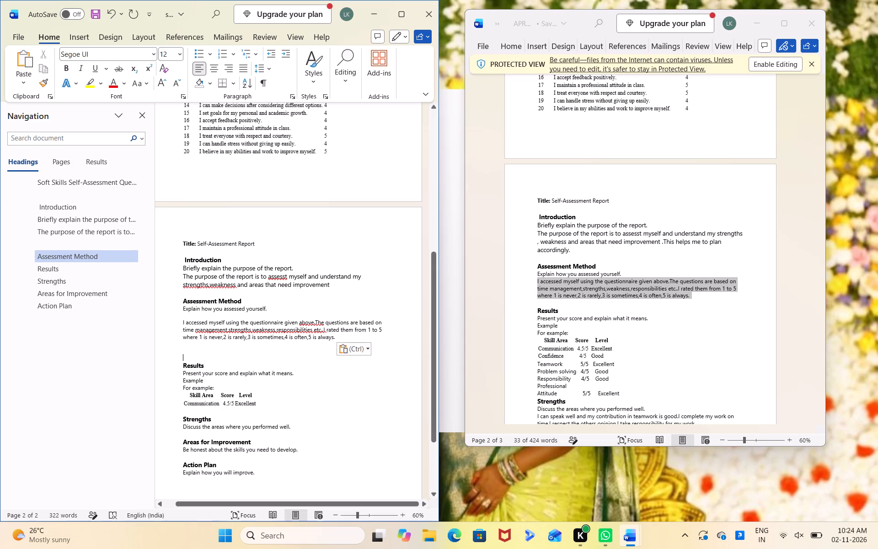
pyautogui.press('BackSpace')
pyautogui.press('BackSpace')
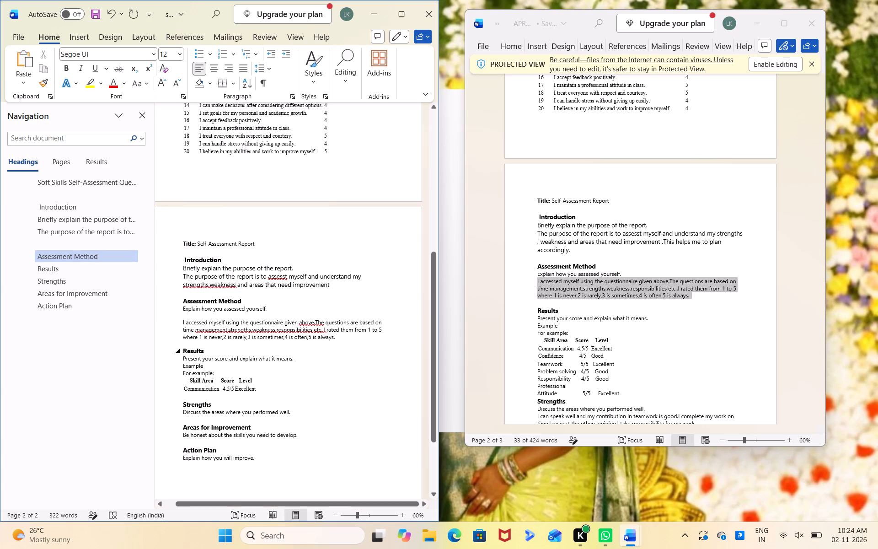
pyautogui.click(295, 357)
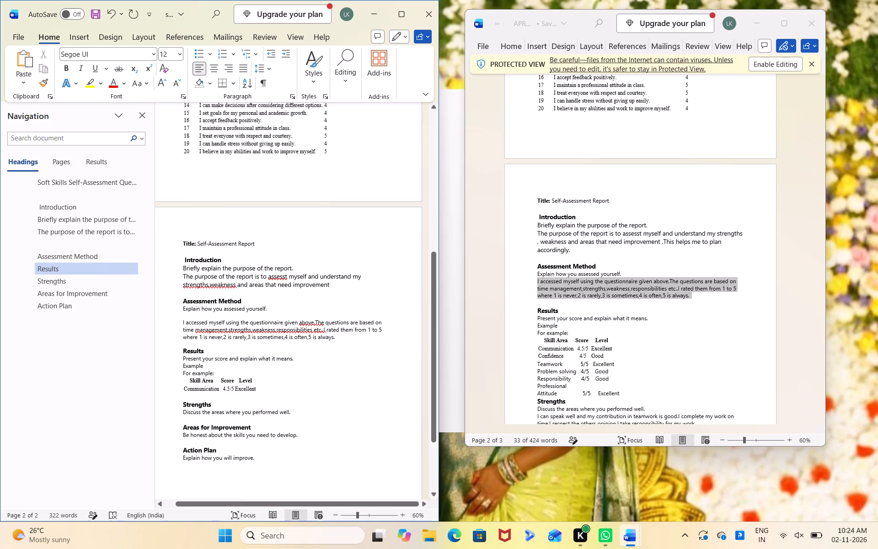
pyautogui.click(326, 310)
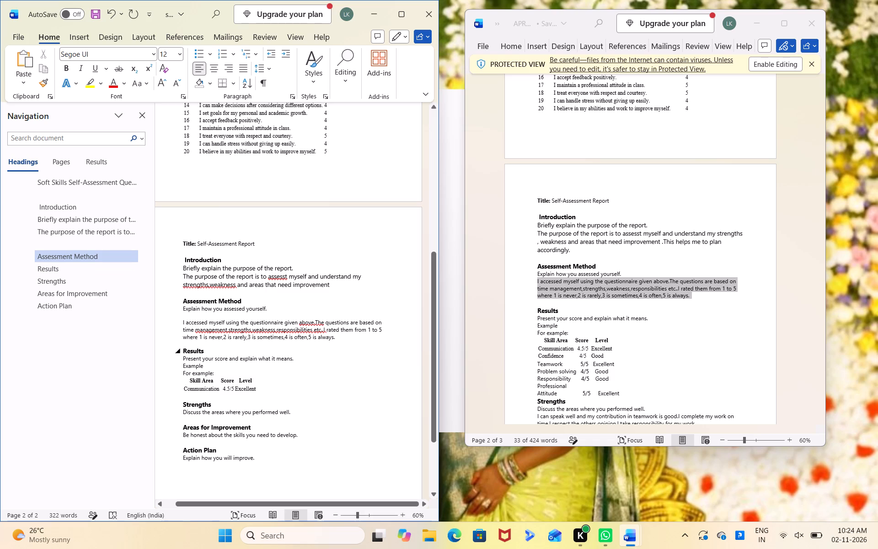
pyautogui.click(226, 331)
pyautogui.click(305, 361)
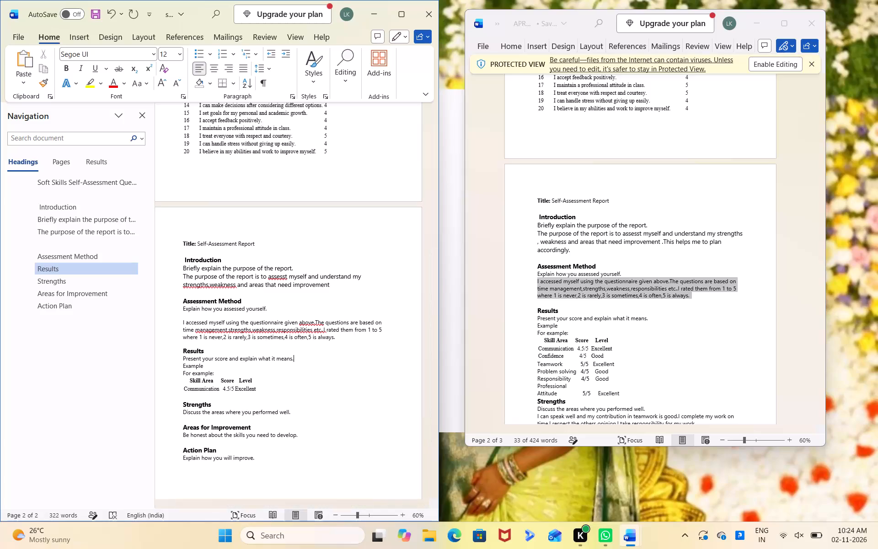
# Add the entry "Confidence 4/5 good" on a new line under Communication in the Results table.
pyautogui.click(263, 389)
pyautogui.press('Return')
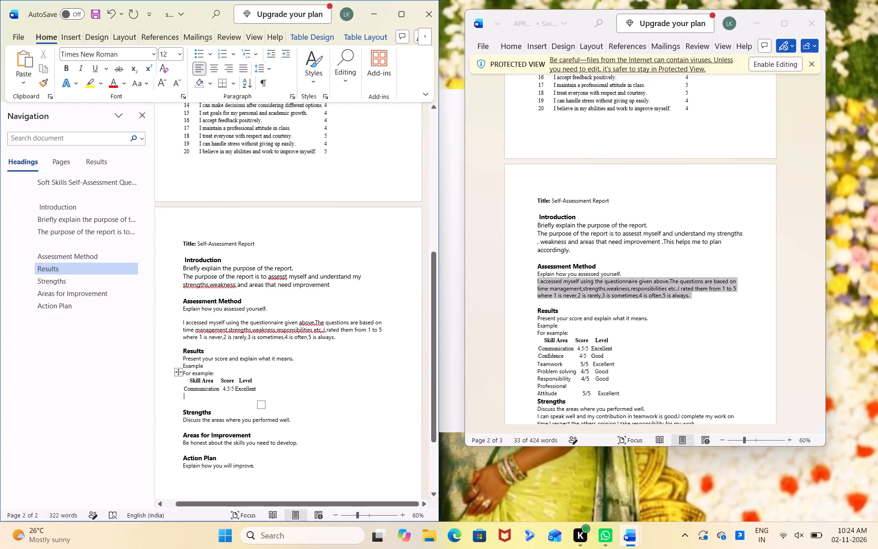
pyautogui.write('confidence')
pyautogui.press('space')
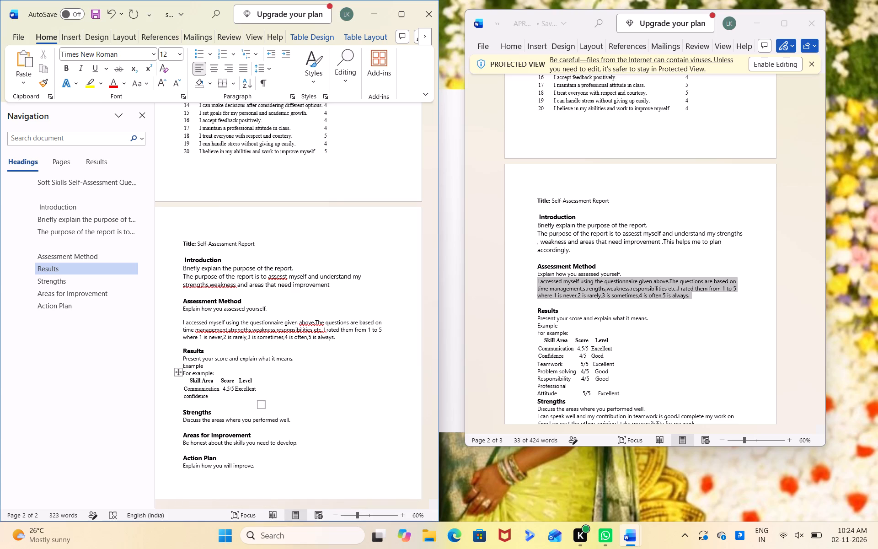
pyautogui.write('4/5')
pyautogui.press('space')
pyautogui.write('good')
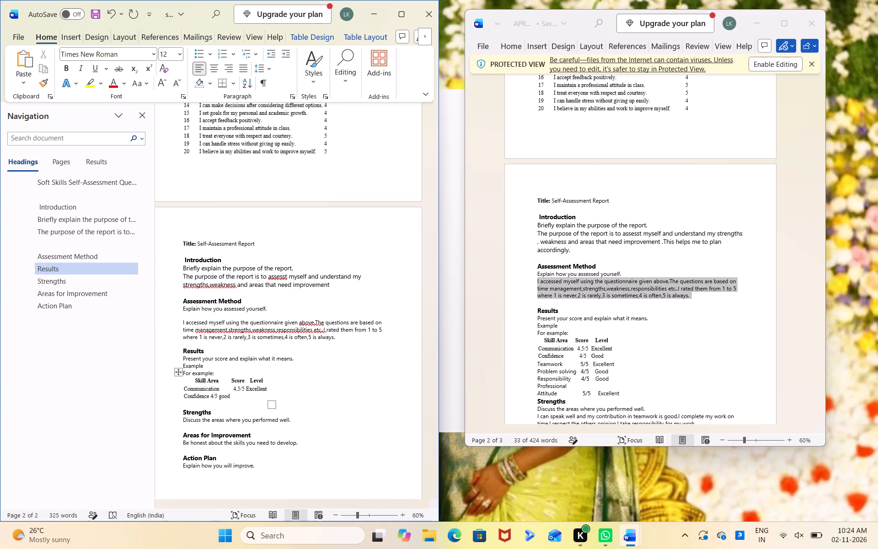
# Add the entry "Teamwork 5/5 excellent" on a new line below the Confidence entry in the Results table.
pyautogui.press('Return')
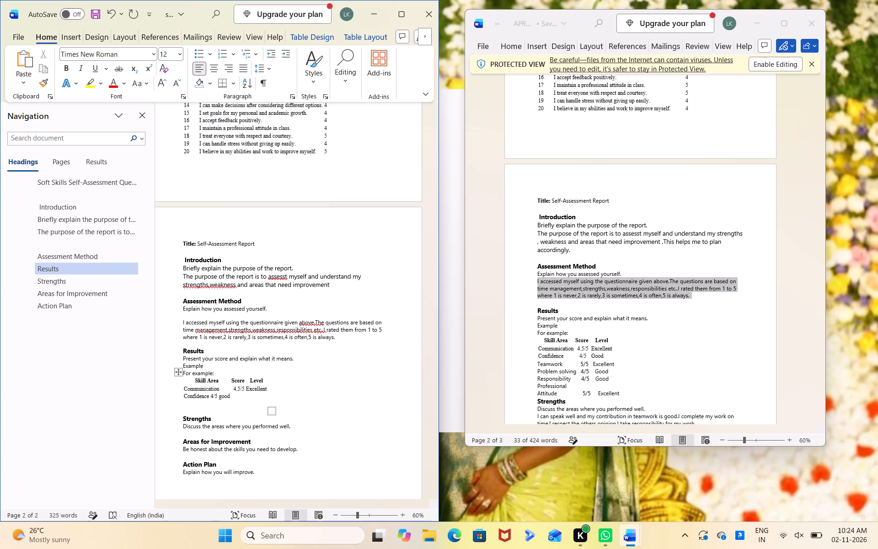
pyautogui.write('teamwork')
pyautogui.press('space')
pyautogui.write('5/5')
pyautogui.press('space')
pyautogui.write('excellent')
# Add the entry "Problem solving 4/5 good" on a new line below the Teamwork entry in the Results table.
pyautogui.press('Return')
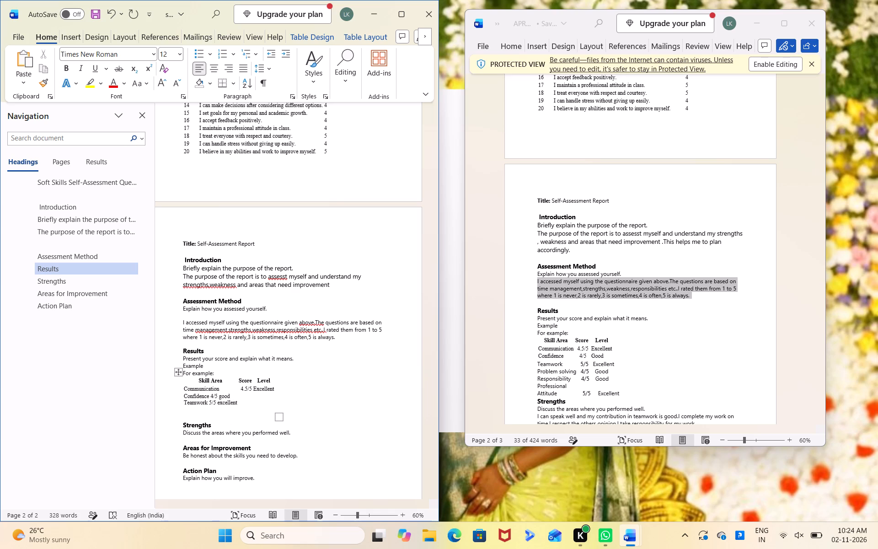
pyautogui.write('problem solving')
pyautogui.press('space')
pyautogui.press('4')
pyautogui.press('/')
pyautogui.press('5')
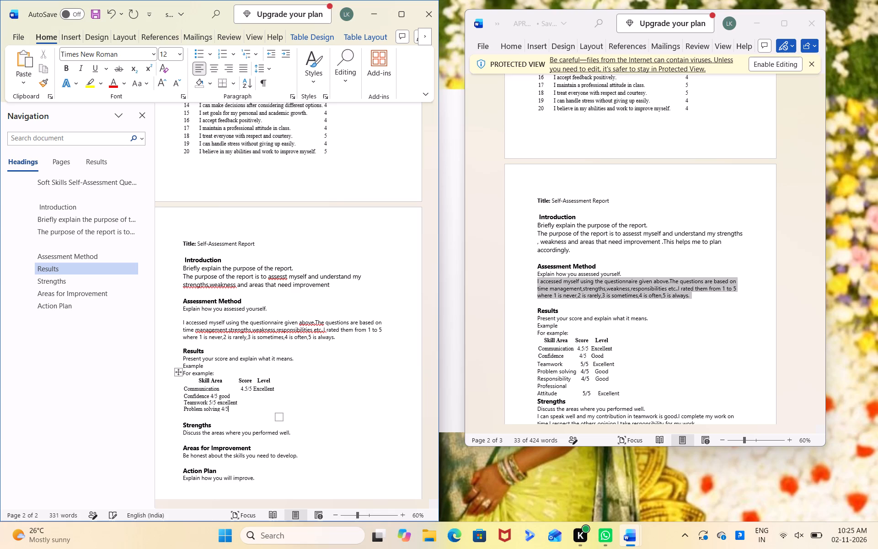
pyautogui.press('space')
pyautogui.write('good')
# Add the entry "Responsibility 4/5 good" on a new line below the Problem solving entry in the Results table.
pyautogui.press('Return')
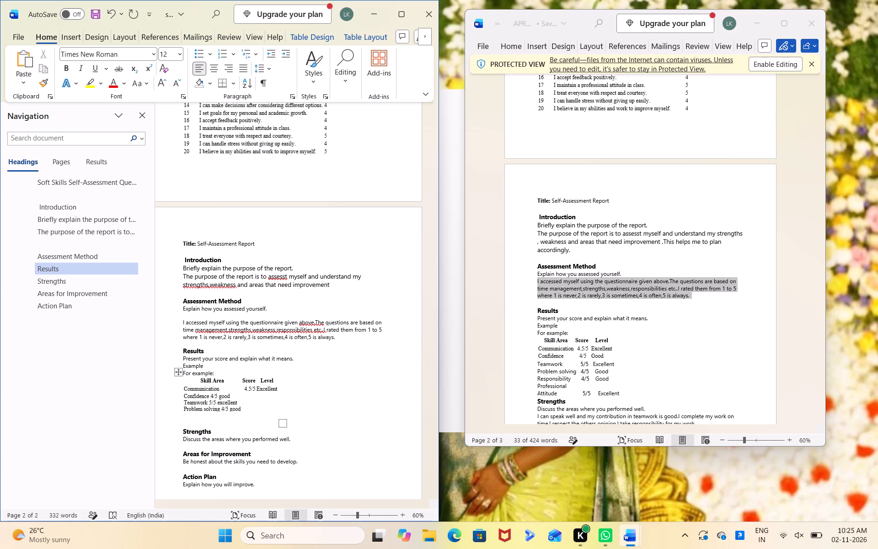
pyautogui.write('responsibility')
pyautogui.press('space')
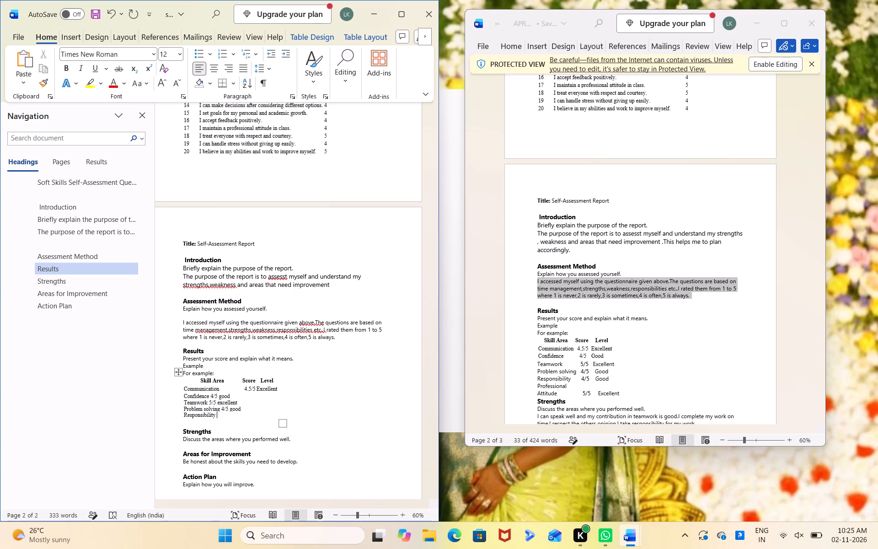
pyautogui.write('4/5')
pyautogui.press('space')
pyautogui.write('good')
# Add the entry "Attitude 5/5 excellent" on a new line below the Responsibility entry in the Results table.
pyautogui.press('Return')
pyautogui.write('attitude')
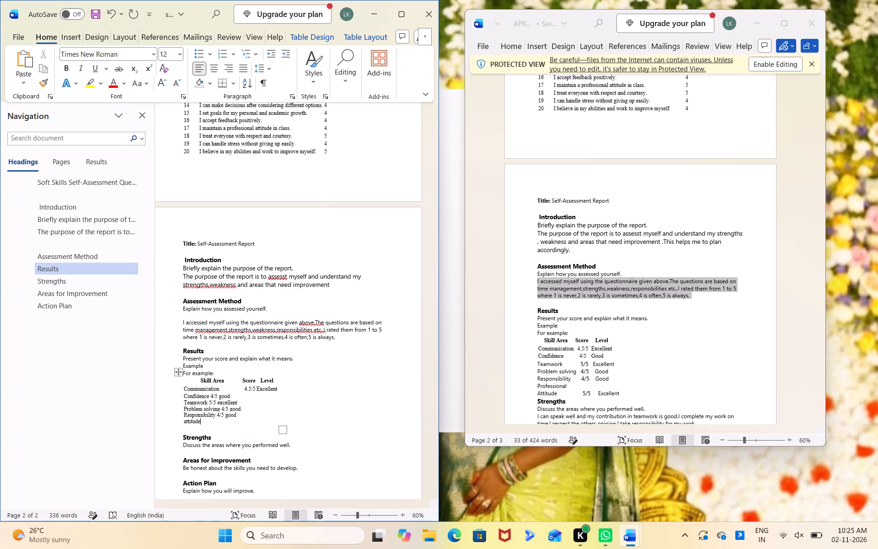
pyautogui.press('space')
pyautogui.write('5/5')
pyautogui.press('space')
pyautogui.write('excellent')
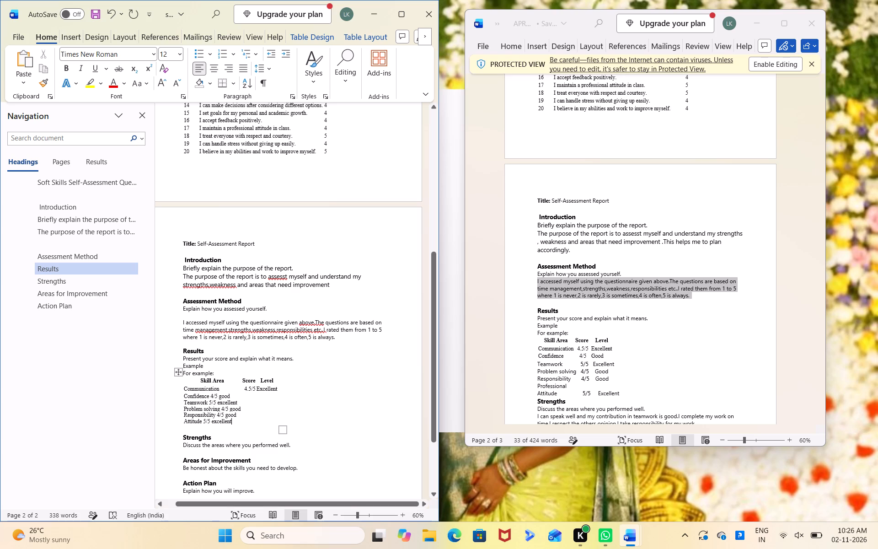
# Try to close the gap between "Communication" and its 4.5/5 score in the Results table.
pyautogui.click(241, 390)
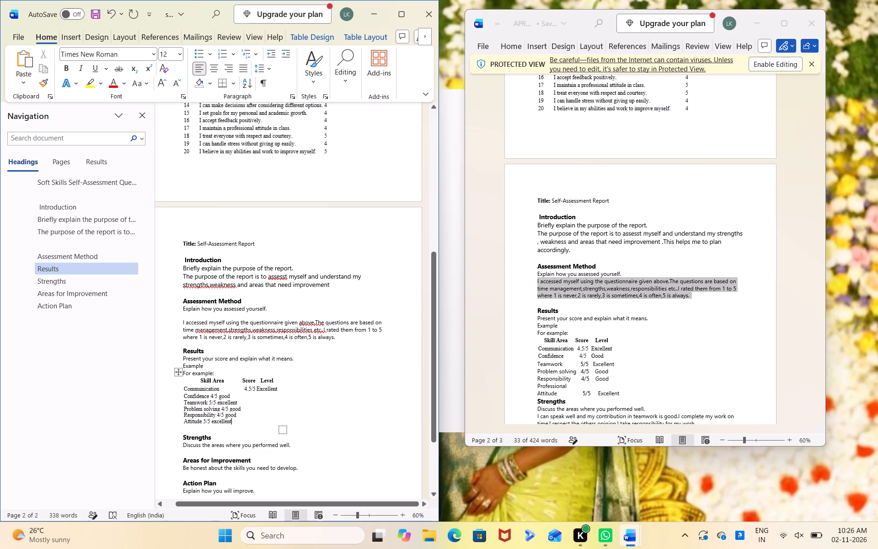
pyautogui.click(241, 388)
pyautogui.press('BackSpace')
pyautogui.press('BackSpace')
pyautogui.press('BackSpace')
pyautogui.press('BackSpace')
pyautogui.press('BackSpace')
pyautogui.press('BackSpace')
pyautogui.press('BackSpace')
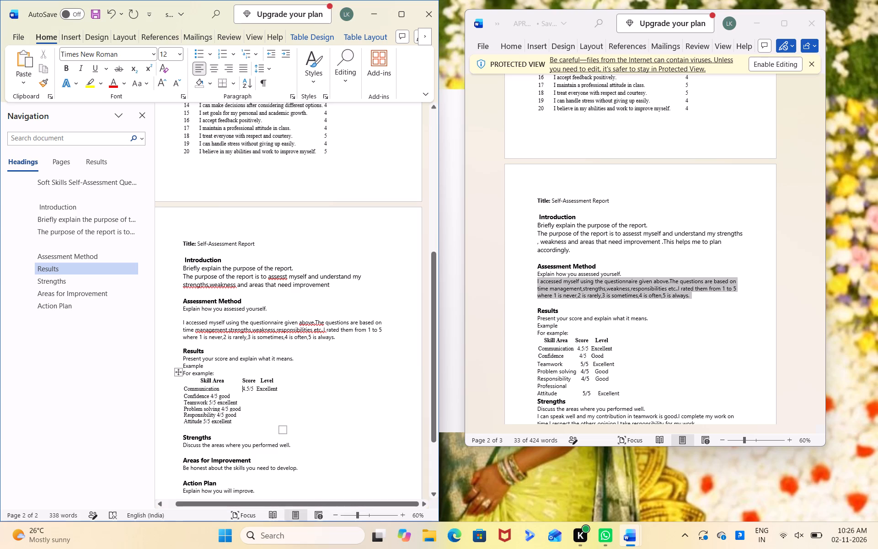
pyautogui.click(235, 388)
pyautogui.moveTo(235, 388); pyautogui.dragTo(239, 389)
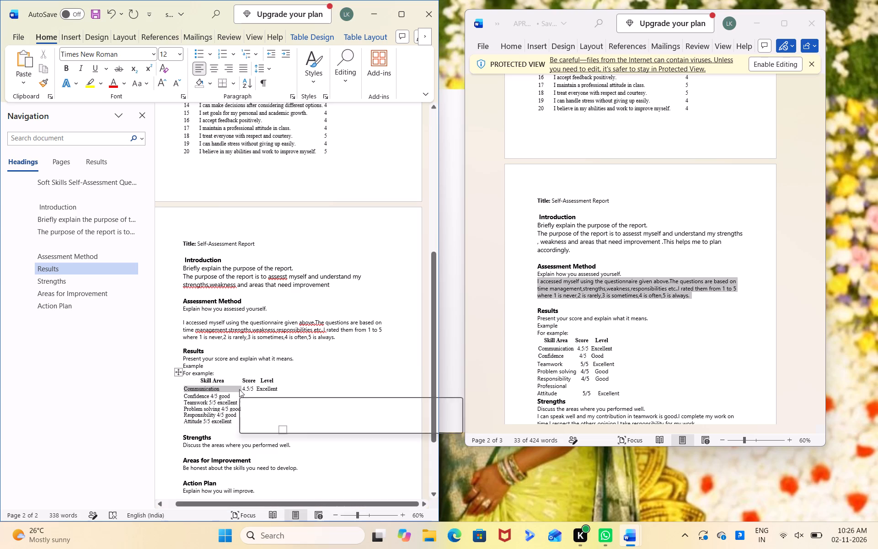
pyautogui.click(239, 389)
pyautogui.click(238, 391)
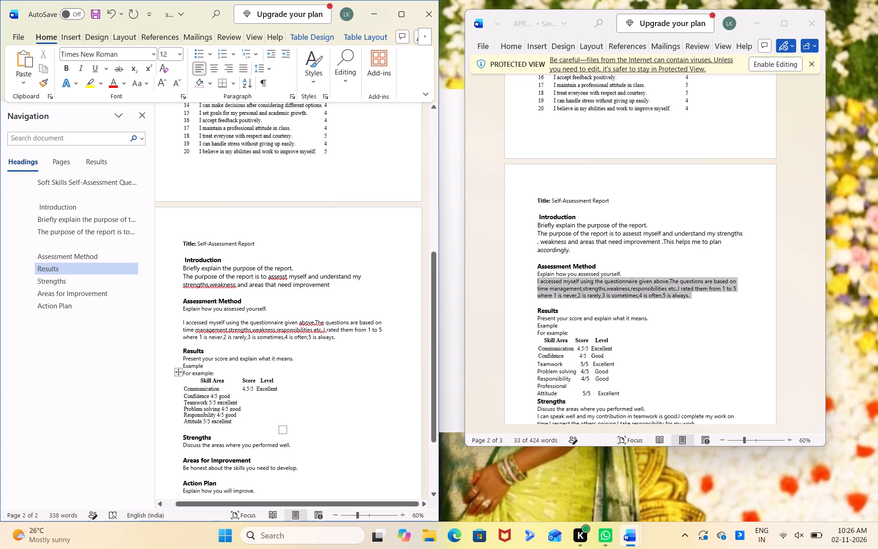
pyautogui.click(240, 388)
pyautogui.press('Right')
pyautogui.press('BackSpace')
pyautogui.press('BackSpace')
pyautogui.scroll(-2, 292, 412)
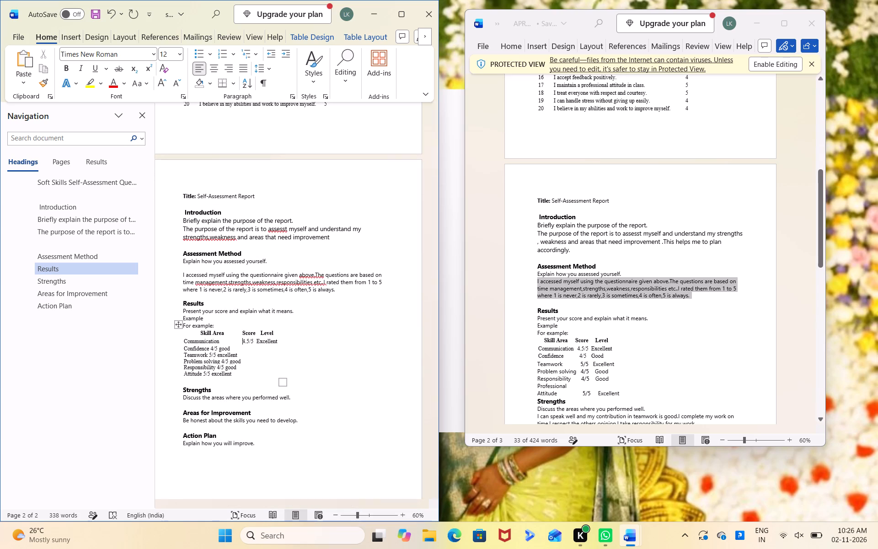
# Below the Strengths prompt, add a line reading "I complete my work on time.i respect the other opinion".
pyautogui.scroll(-3, 584, 327)
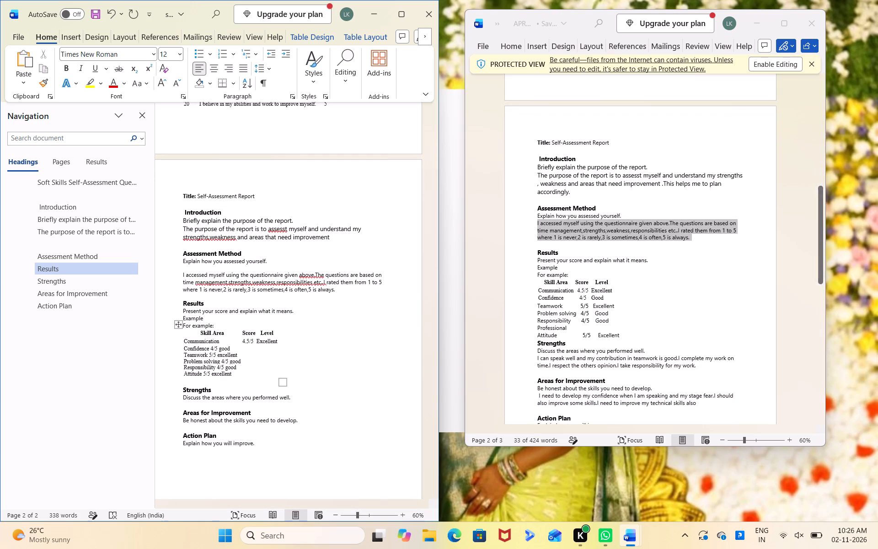
pyautogui.click(307, 392)
pyautogui.click(291, 395)
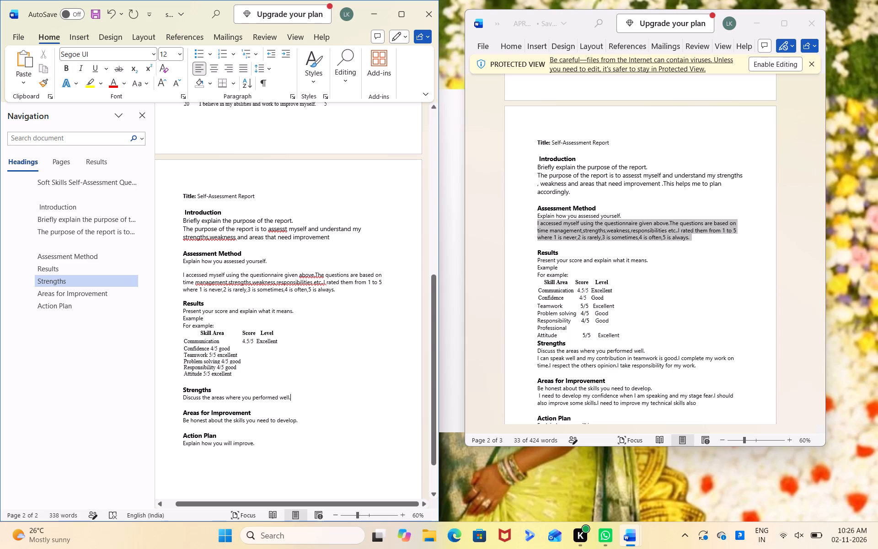
pyautogui.press('Return')
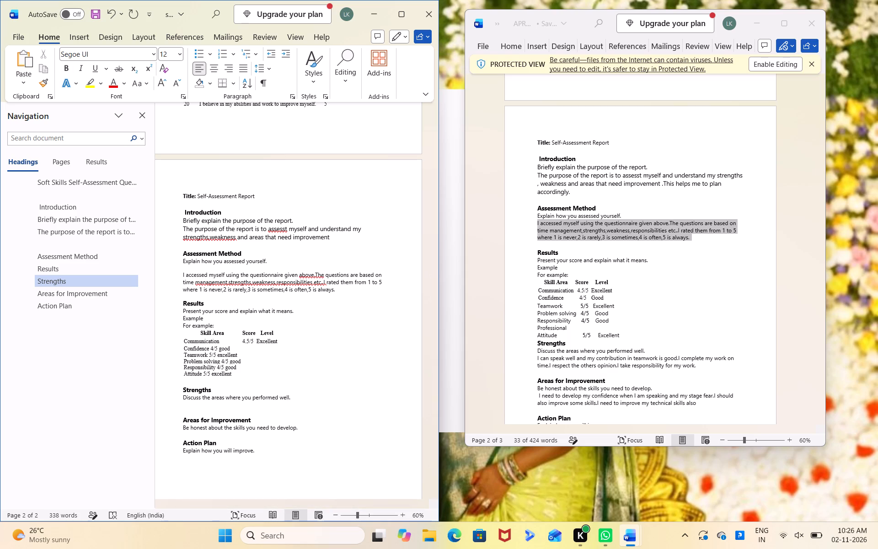
pyautogui.write('i complete')
pyautogui.press('space')
pyautogui.write('my work on')
pyautogui.press('space')
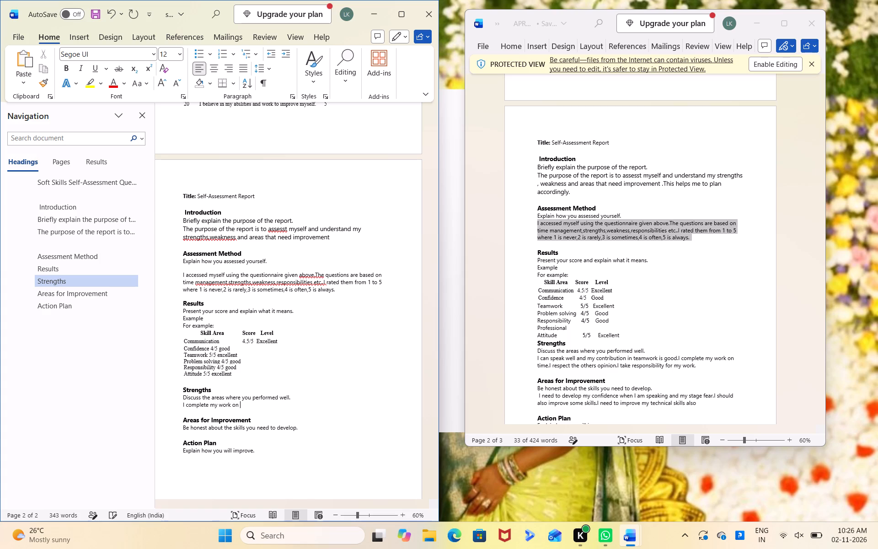
pyautogui.write('time.')
pyautogui.write('i respect the other opinion')
# Continue the Strengths answer with "and I can speak well and my contribution in teamwork is good".
pyautogui.press('space')
pyautogui.write('and i can speak')
pyautogui.press('space')
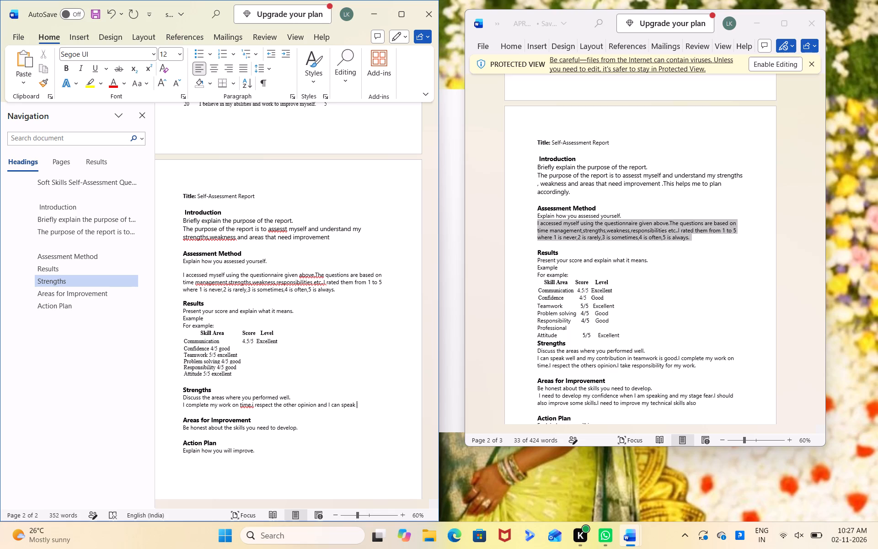
pyautogui.write('well')
pyautogui.press('space')
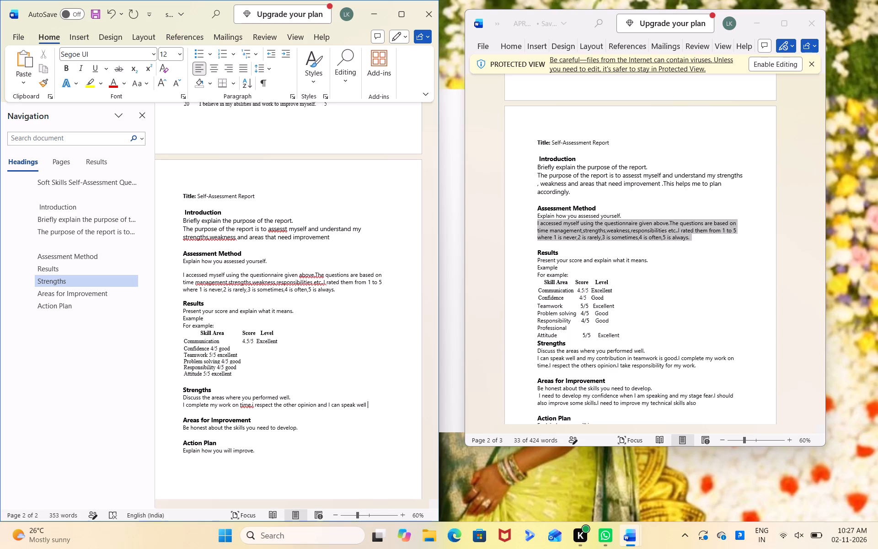
pyautogui.write('and my contribution')
pyautogui.press('space')
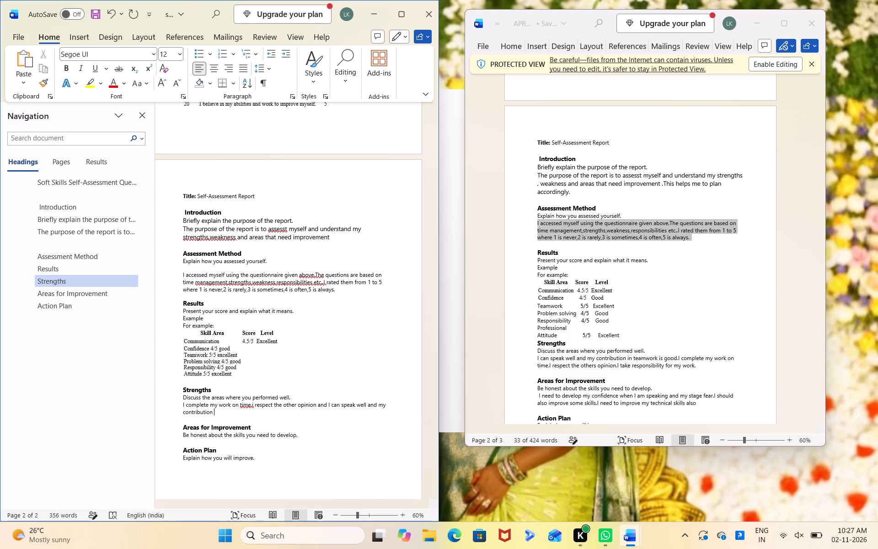
pyautogui.write('in team wok')
pyautogui.press('BackSpace')
pyautogui.press('BackSpace')
pyautogui.press('BackSpace')
pyautogui.press('BackSpace')
pyautogui.write('work is good')
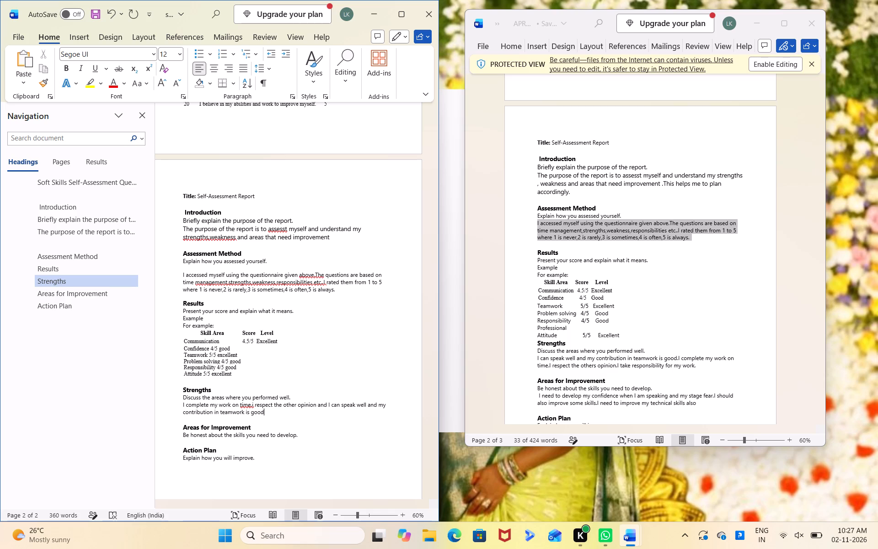
# Below the Areas for Improvement prompt, add a line reading "I need to improve my confidence level".
pyautogui.click(306, 434)
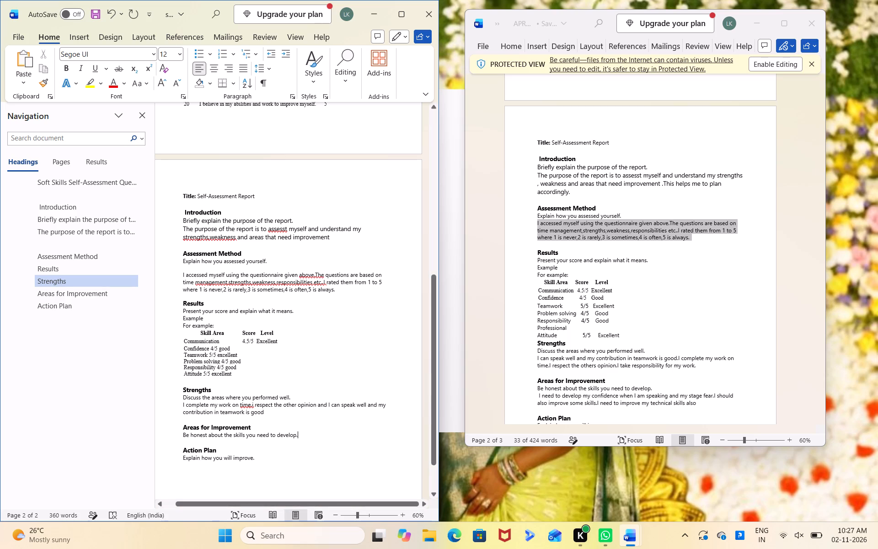
pyautogui.scroll(-1, 568, 340)
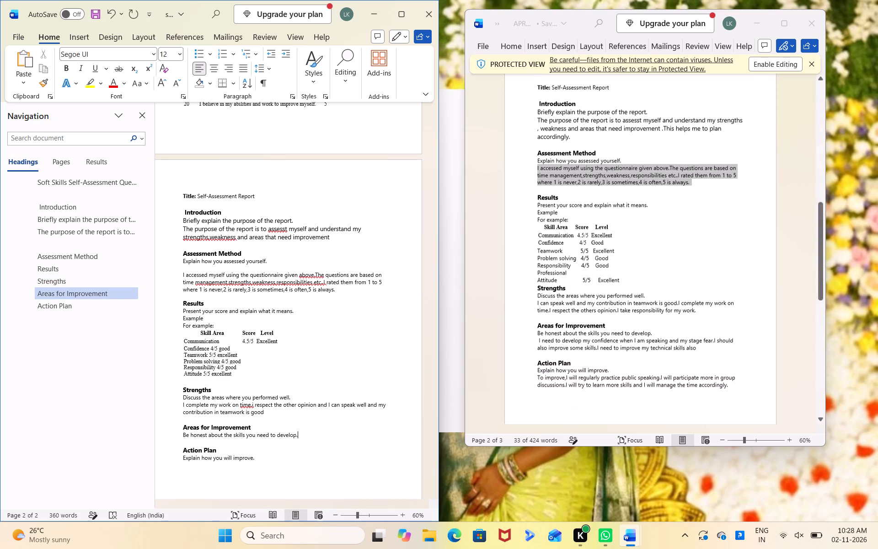
pyautogui.scroll(-1, 568, 340)
pyautogui.press('Return')
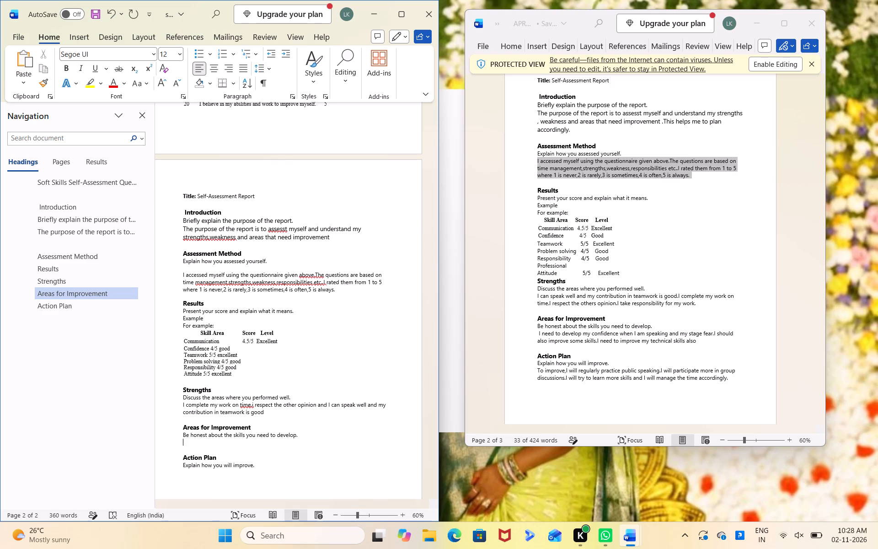
pyautogui.press('i')
pyautogui.press('space')
pyautogui.write('need to')
pyautogui.press('space')
pyautogui.write('improve')
pyautogui.press('space')
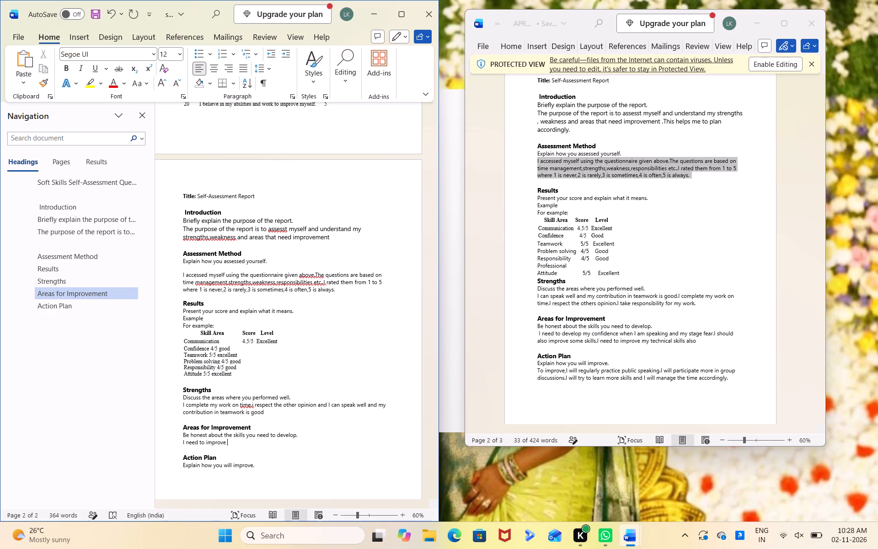
pyautogui.press('BackSpace')
pyautogui.press('space')
pyautogui.write('my confidence level')
# Continue the Areas for Improvement answer with "and I need to improve my technical skills.".
pyautogui.press('space')
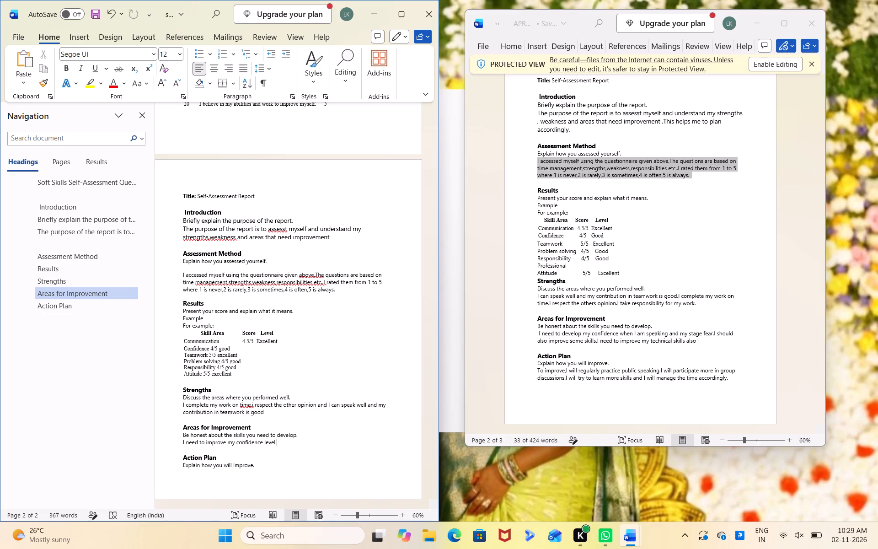
pyautogui.write('and i need to improve my')
pyautogui.press('space')
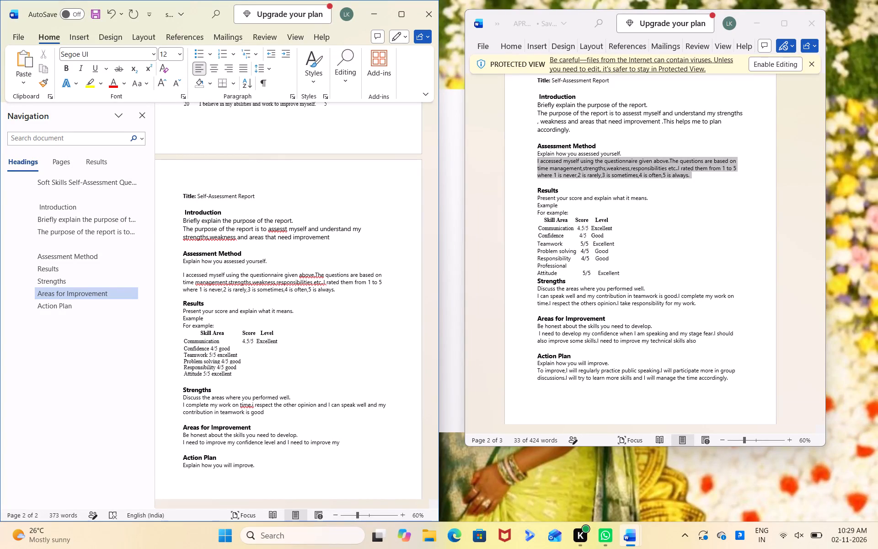
pyautogui.write('technical skills')
pyautogui.press('.')
# Below the Action Plan prompt, write "To improve,I will regularly practice public speaking.".
pyautogui.click(258, 471)
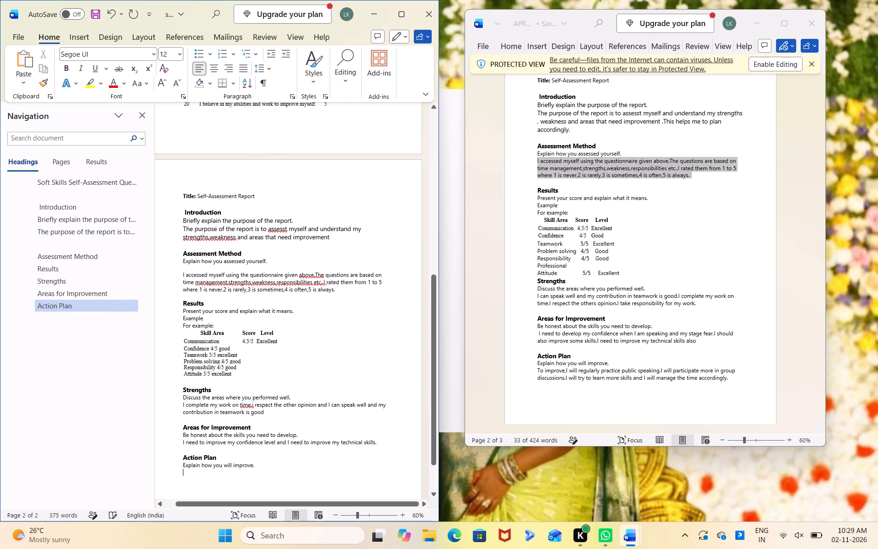
pyautogui.scroll(-1, 314, 399)
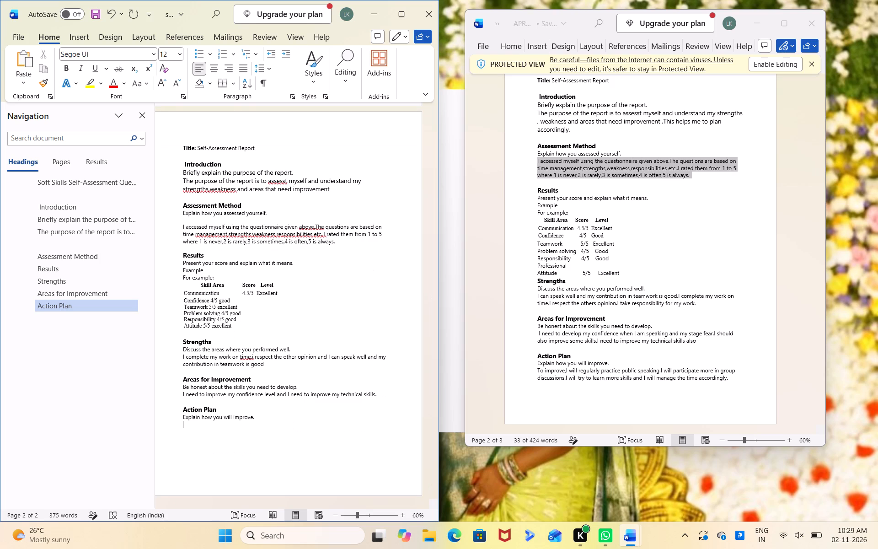
pyautogui.write('to')
pyautogui.press('space')
pyautogui.write('improve,')
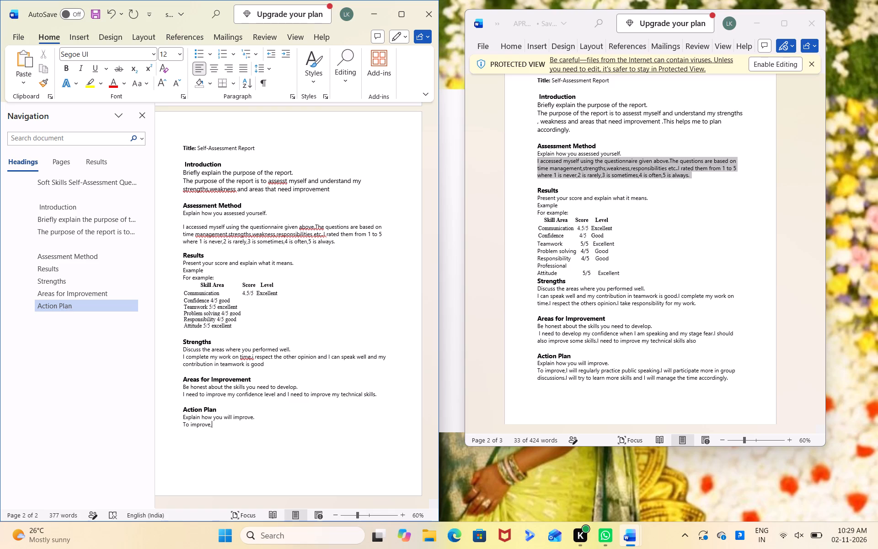
pyautogui.write('i will')
pyautogui.press('space')
pyautogui.write('regularly')
pyautogui.press('space')
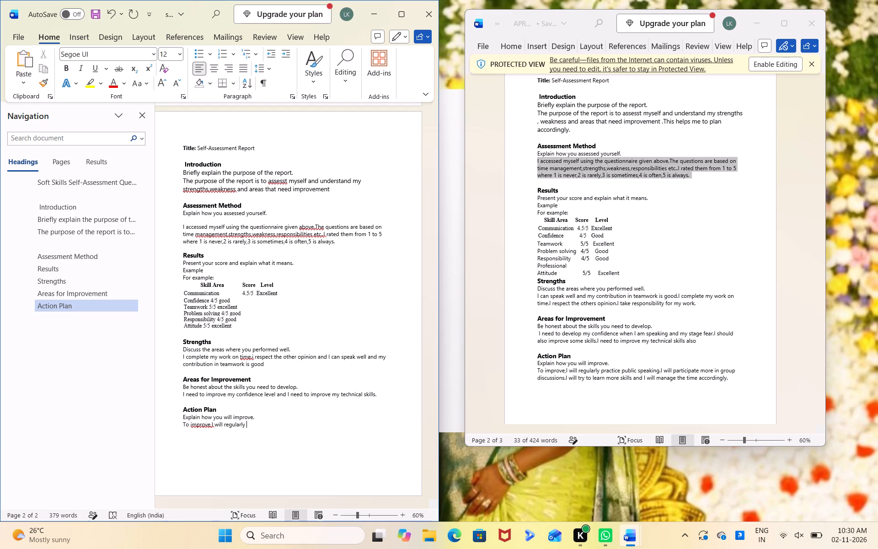
pyautogui.write('practice')
pyautogui.press('space')
pyautogui.write('public')
pyautogui.press('space')
pyautogui.write('spe')
pyautogui.write('aking')
pyautogui.press('space')
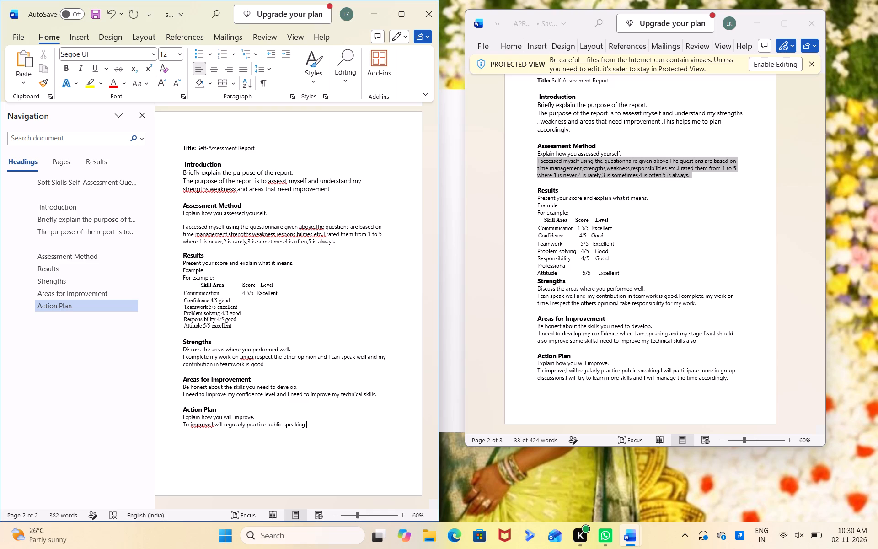
pyautogui.press('BackSpace')
pyautogui.press('.')
# Continue the Action Plan answer with "i will practice more in group discussions".
pyautogui.write('i will practice more in group')
pyautogui.press('space')
pyautogui.write('discussions')
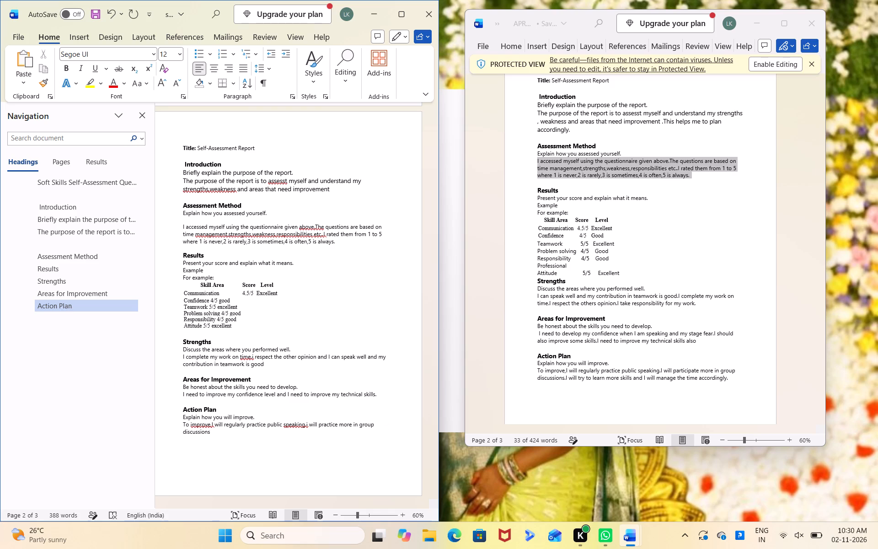
# End the Action Plan answer with a full stop after "discussions".
pyautogui.press('.')
# Check the rest of the sample report, and review the completed questionnaire and report pages in a maximized window.
pyautogui.scroll(-2, 667, 218)
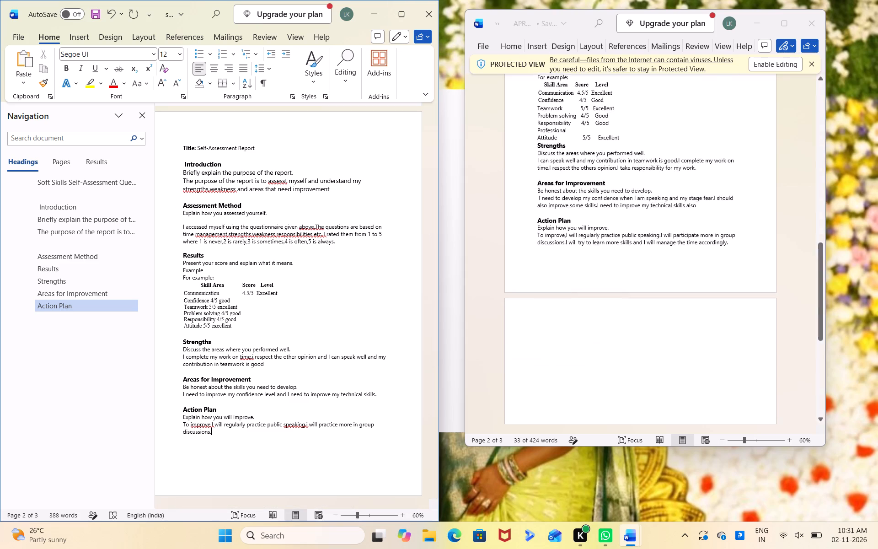
pyautogui.scroll(-16, 667, 218)
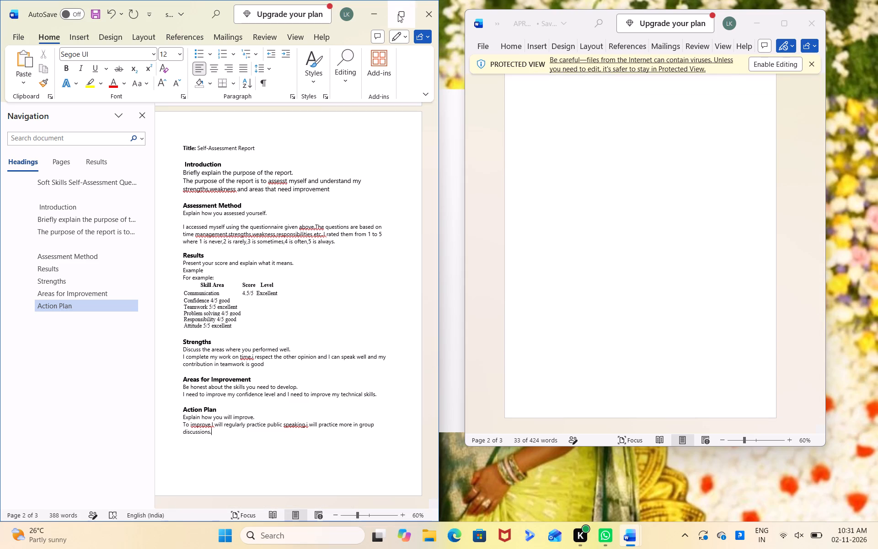
pyautogui.click(398, 14)
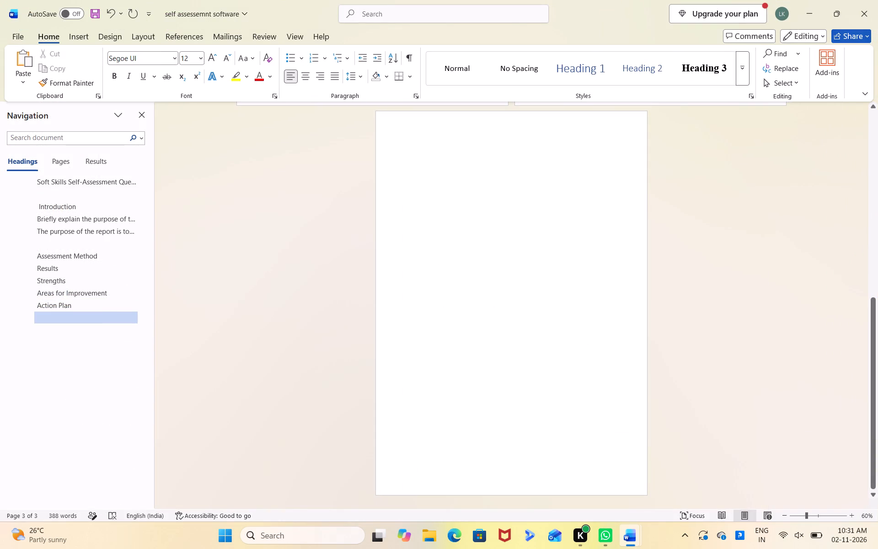
pyautogui.scroll(5, 486, 179)
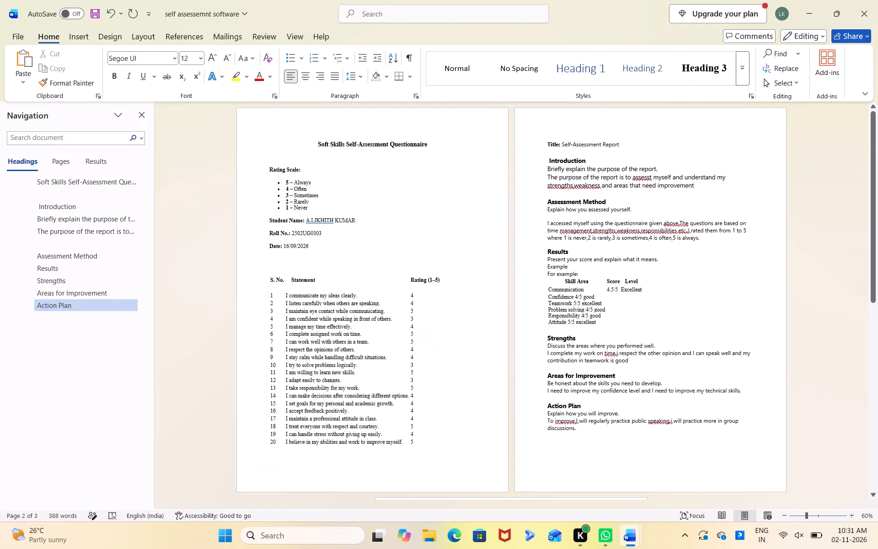
pyautogui.scroll(2, 505, 219)
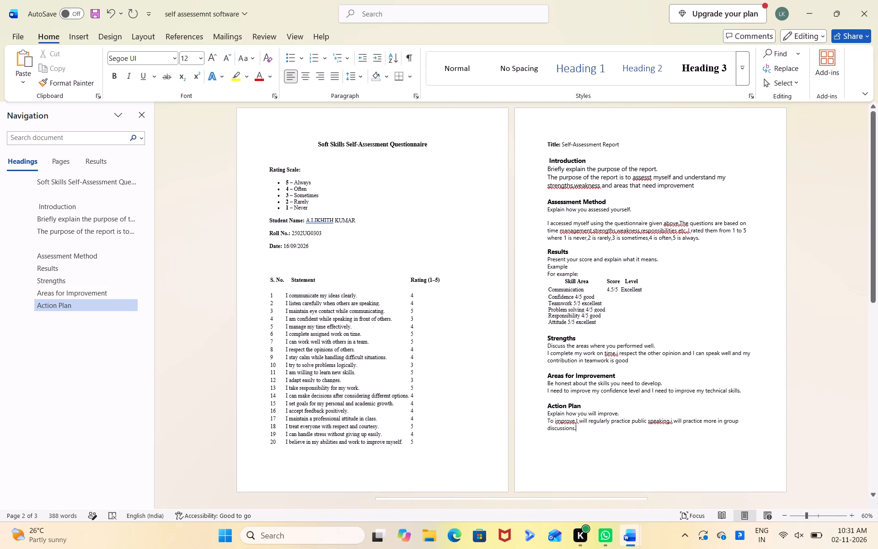
pyautogui.click(371, 218)
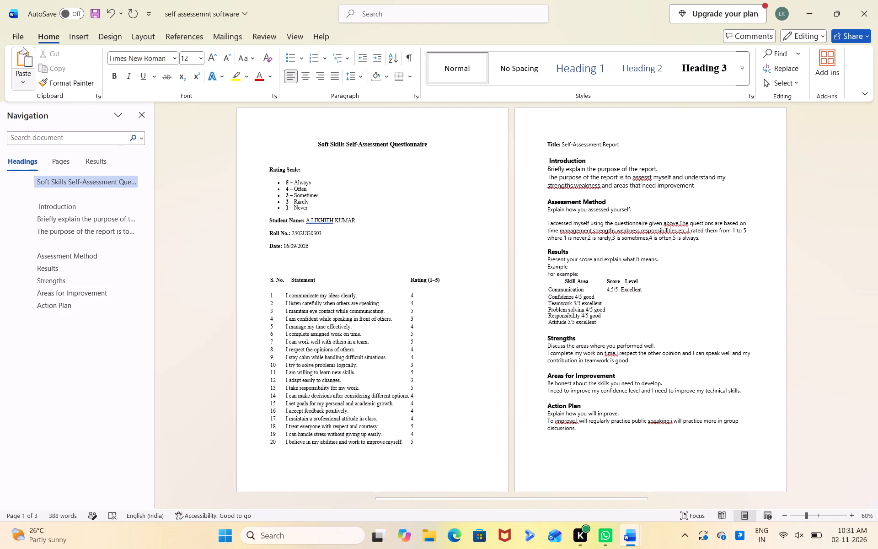
# Save the completed self-assessment document under its existing name and location.
pyautogui.click(17, 34)
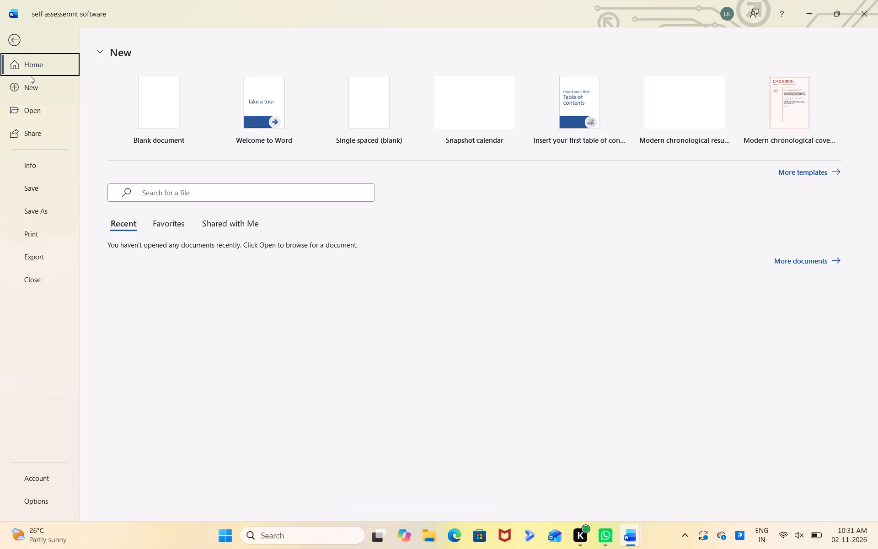
pyautogui.click(42, 206)
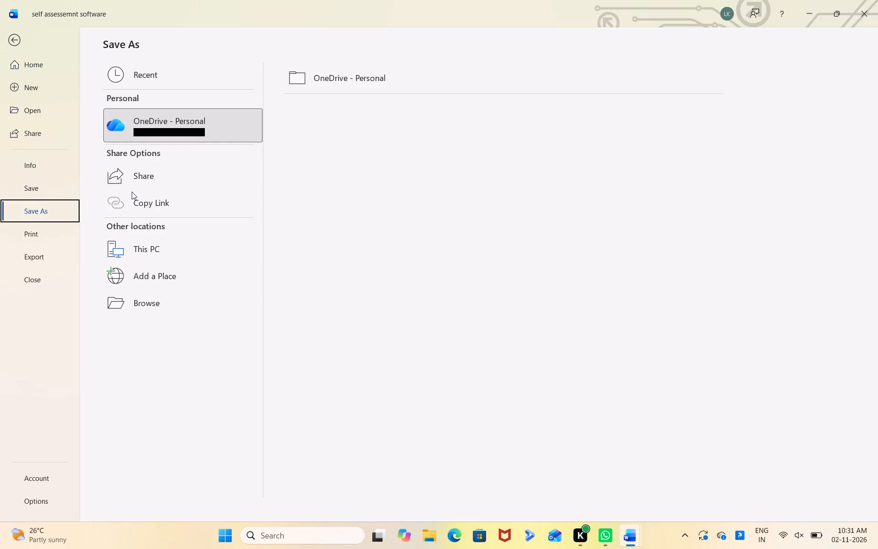
pyautogui.click(30, 191)
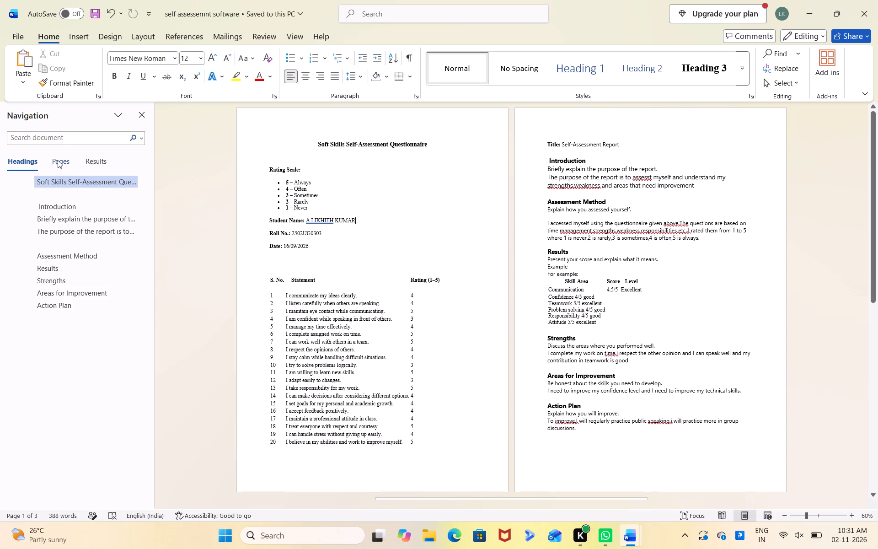
# Start exporting the saved self-assessment document as a PDF/XPS file.
pyautogui.scroll(-1, 494, 280)
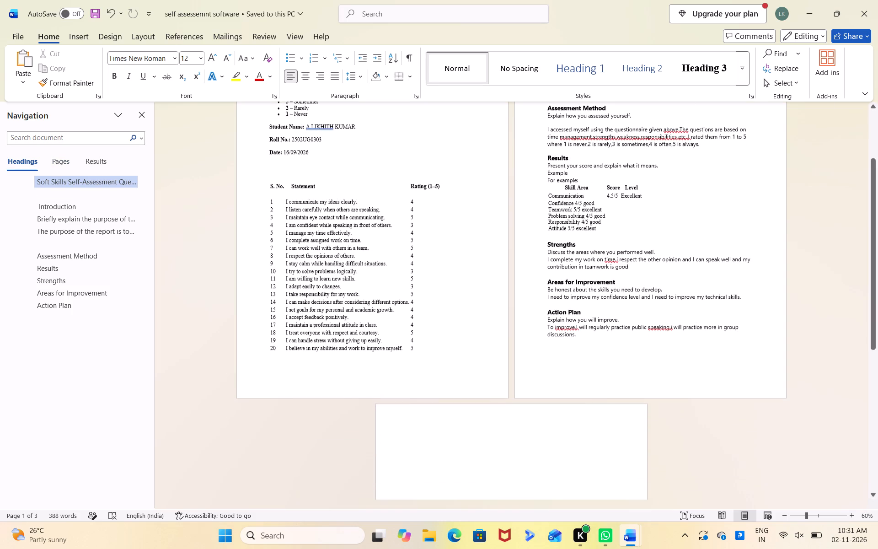
pyautogui.scroll(-1, 494, 280)
pyautogui.scroll(2, 494, 280)
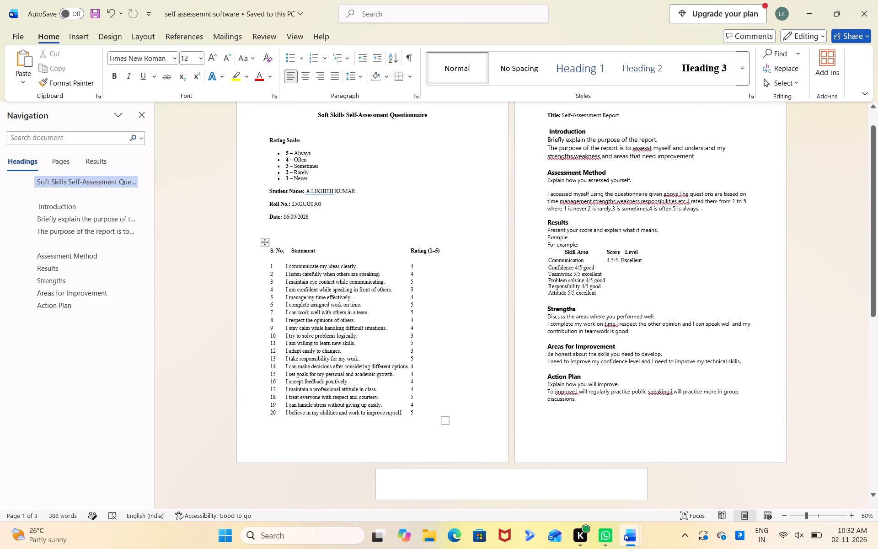
pyautogui.scroll(1, 429, 208)
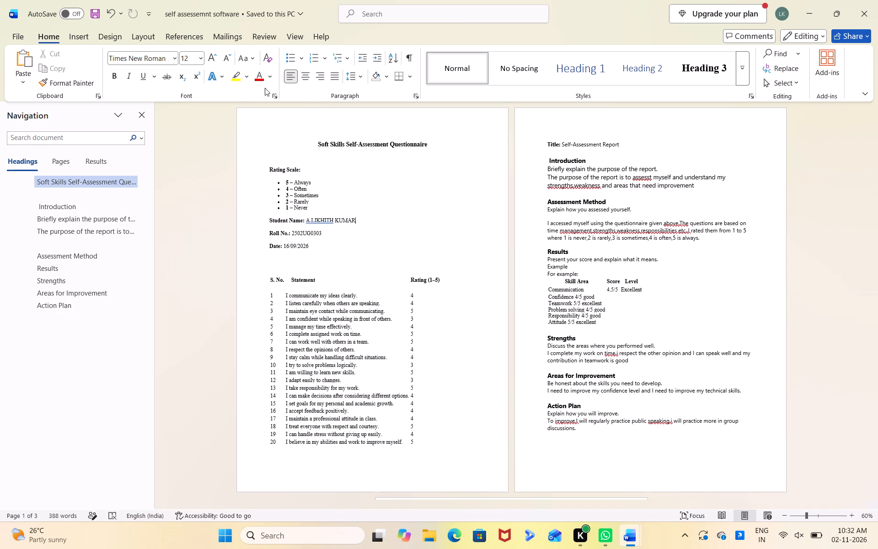
pyautogui.scroll(2, 137, 85)
pyautogui.keyDown('ctrl'); pyautogui.scroll(-1, 137, 85); pyautogui.keyUp('ctrl')
pyautogui.keyDown('ctrl'); pyautogui.hscroll(-1, 137, 85); pyautogui.keyUp('ctrl')
pyautogui.click(21, 30)
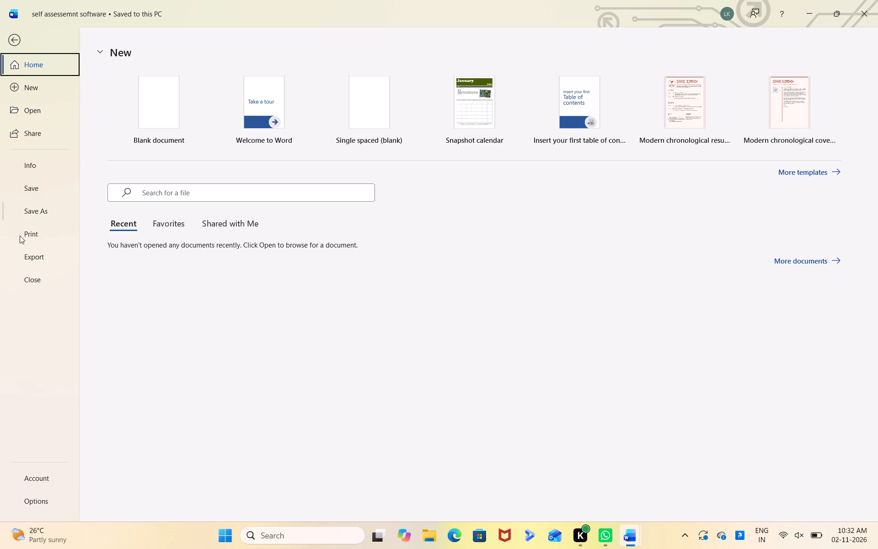
pyautogui.click(32, 260)
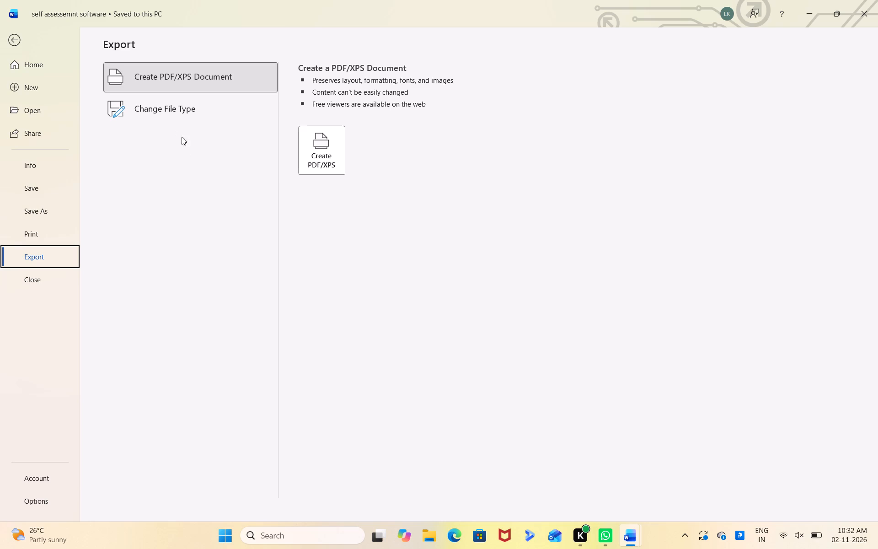
pyautogui.click(177, 78)
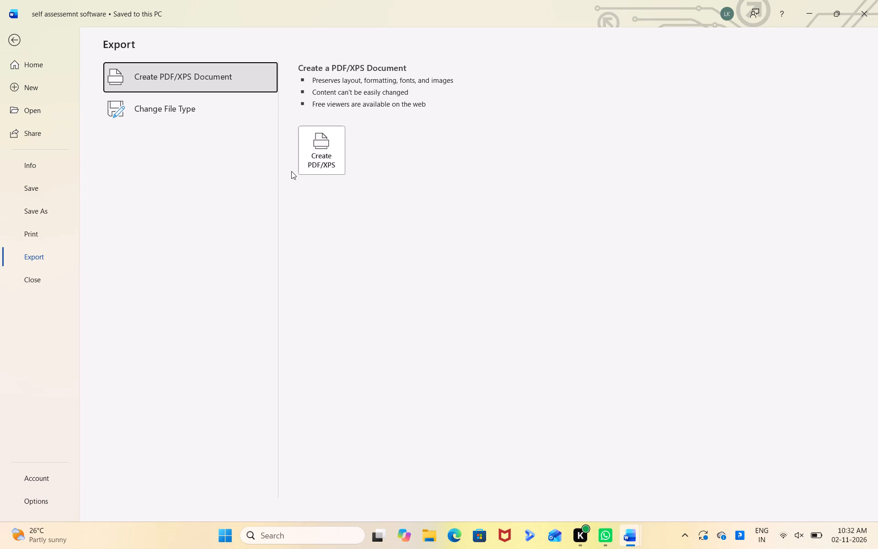
pyautogui.click(327, 146)
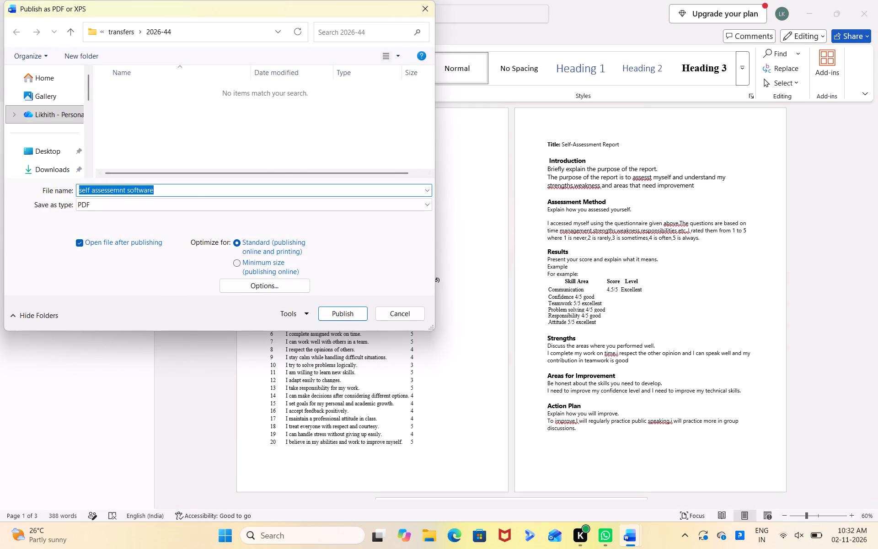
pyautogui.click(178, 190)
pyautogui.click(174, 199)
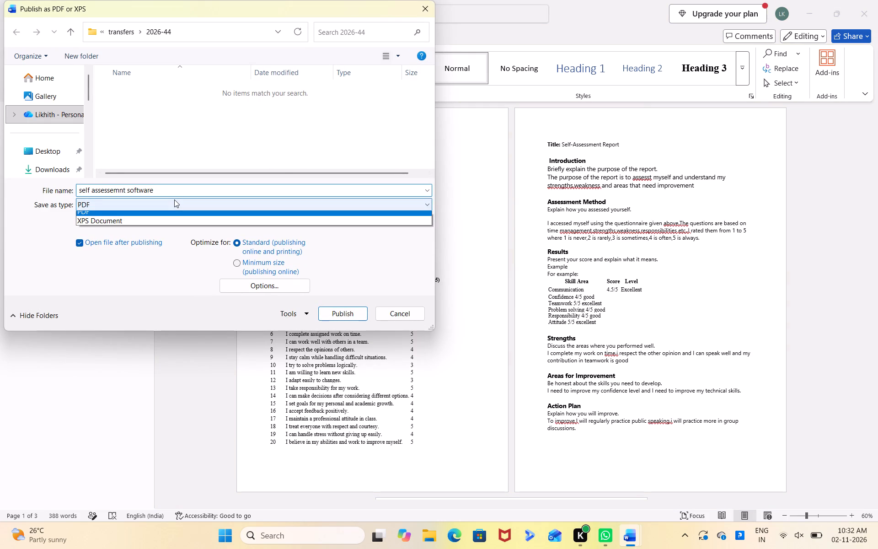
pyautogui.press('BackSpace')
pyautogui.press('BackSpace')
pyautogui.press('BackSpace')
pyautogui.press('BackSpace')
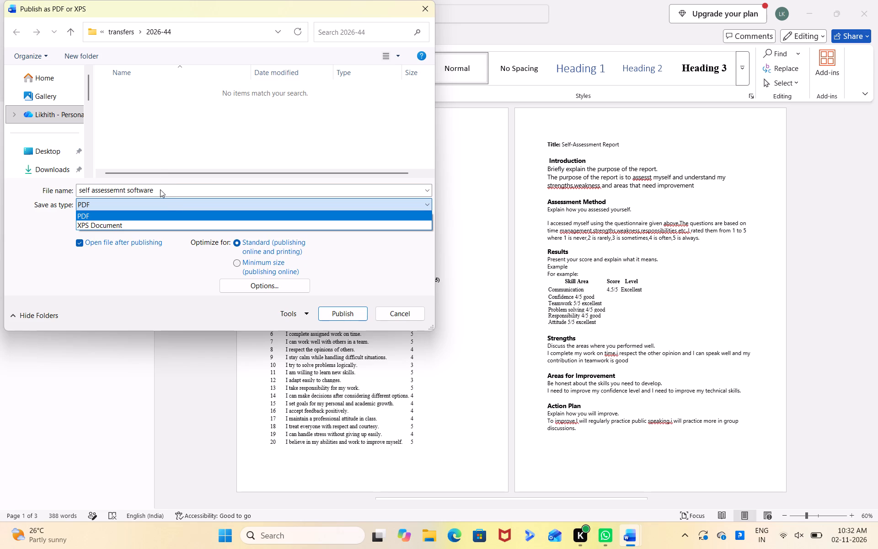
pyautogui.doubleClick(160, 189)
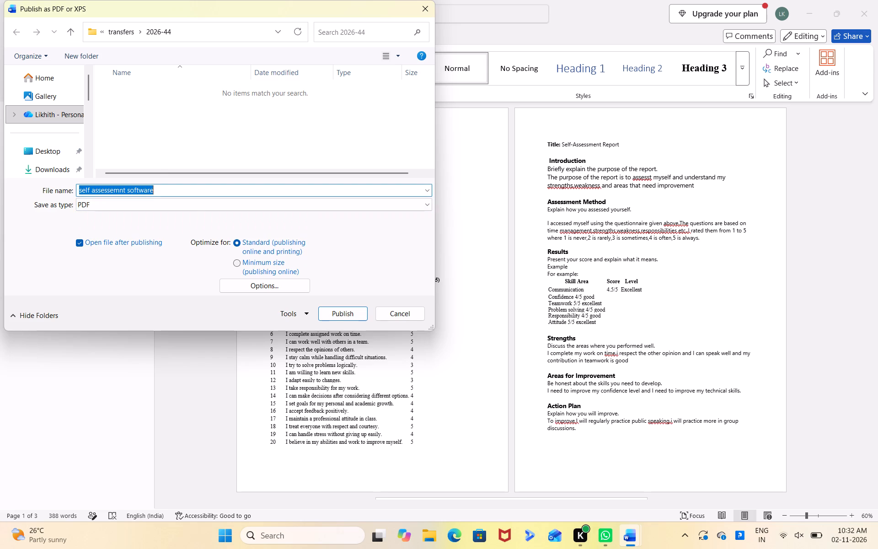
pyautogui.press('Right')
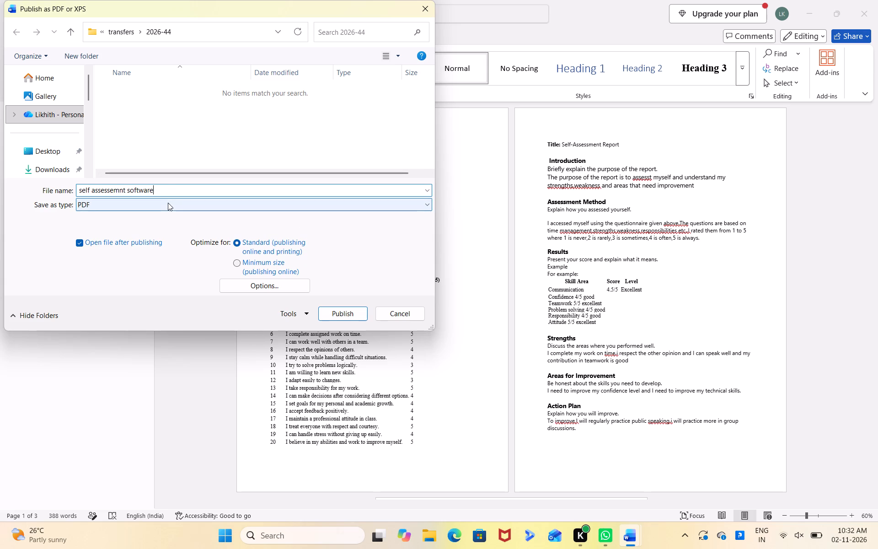
# Publish the PDF as "self assessemnt software" in the Documents folder.
pyautogui.scroll(-1, 35, 103)
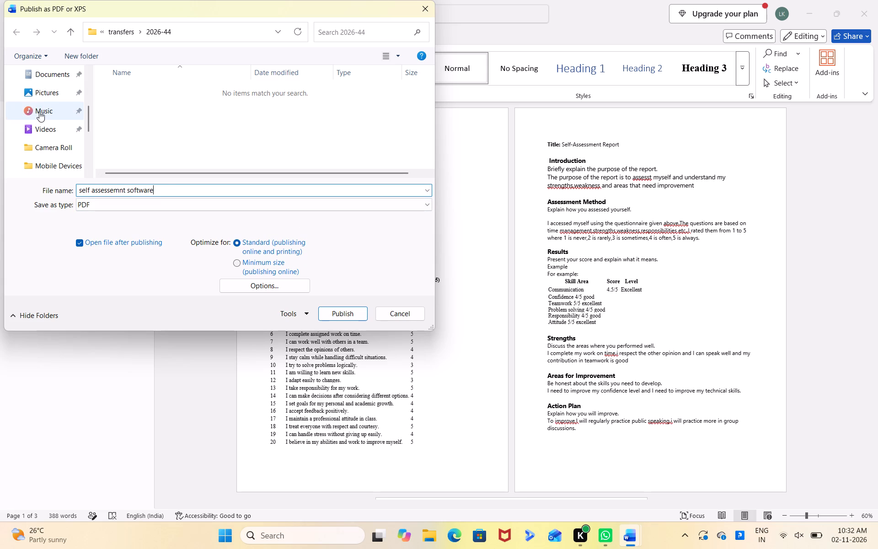
pyautogui.doubleClick(53, 81)
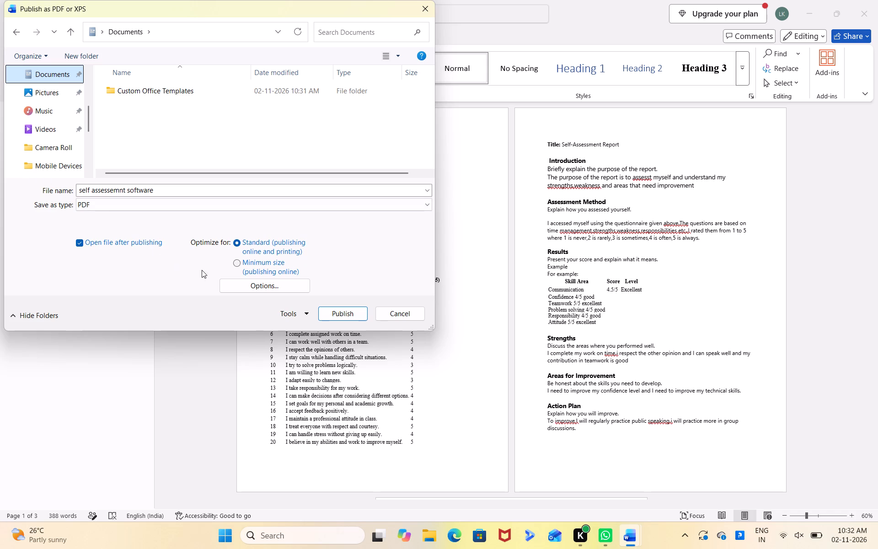
pyautogui.click(343, 318)
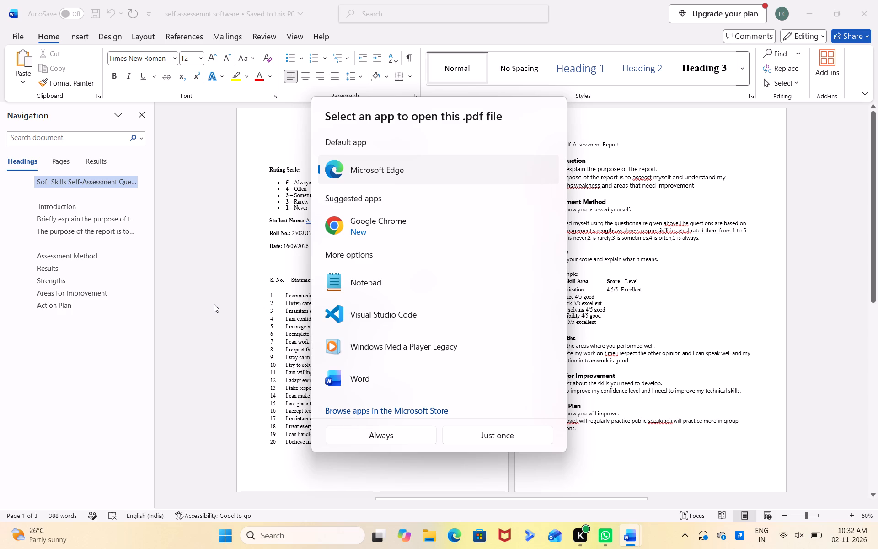
# Open the published "self assessemnt software" PDF in Google Chrome.
pyautogui.hscroll(1, 307, 380)
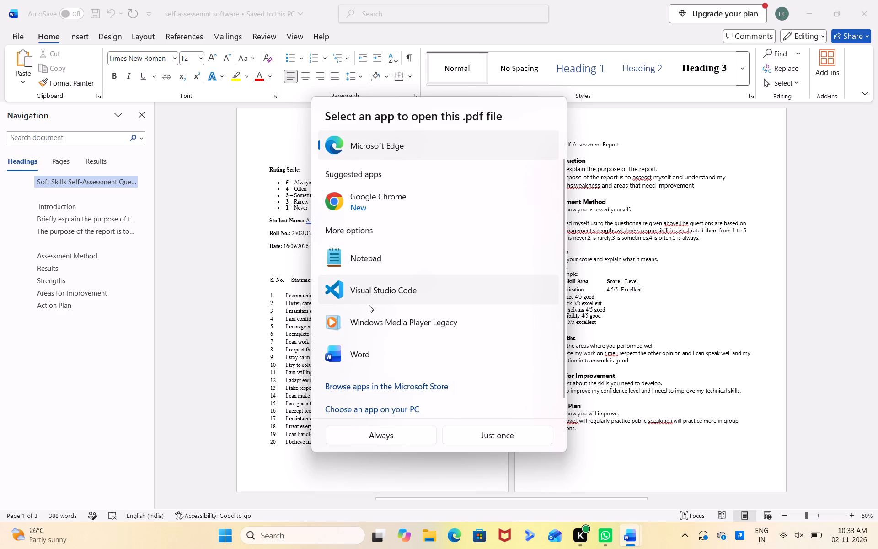
pyautogui.doubleClick(407, 212)
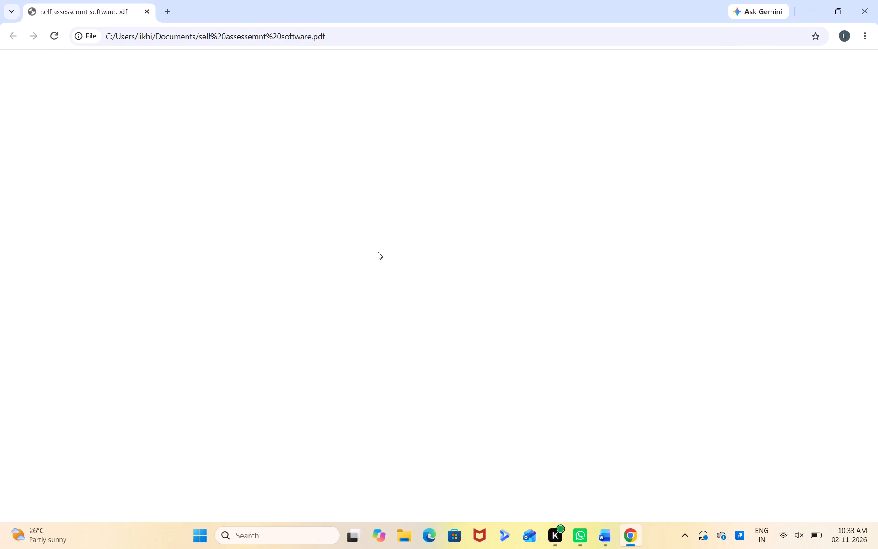
# Check the questionnaire ratings and the self-assessment report pages in the exported PDF.
pyautogui.click(379, 252)
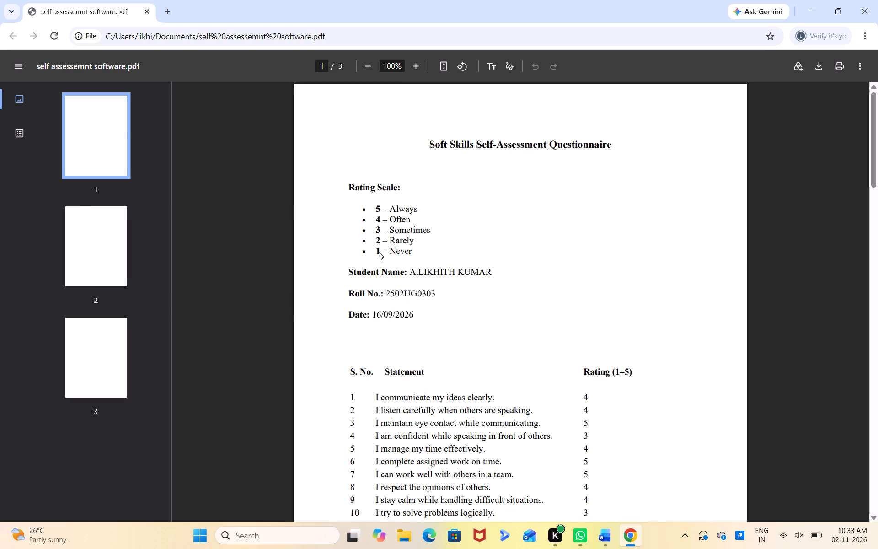
pyautogui.scroll(-7, 490, 237)
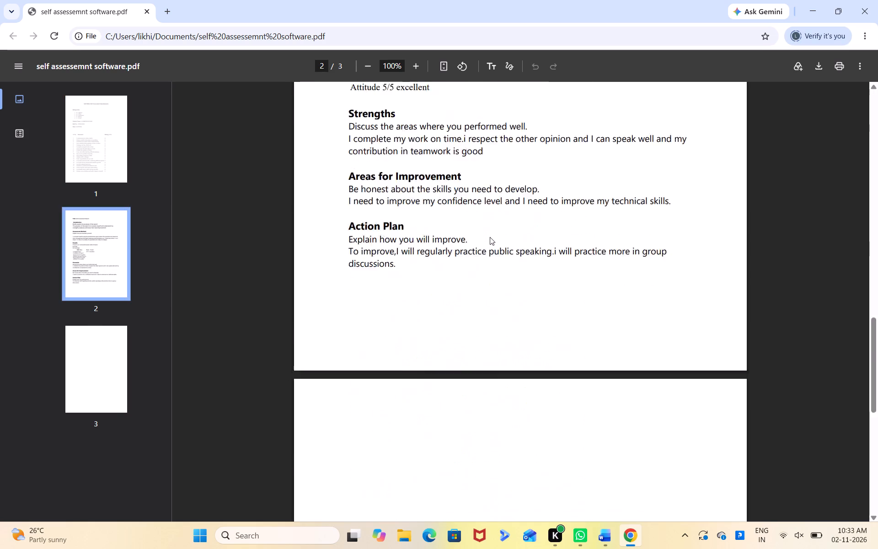
pyautogui.scroll(-5, 490, 237)
pyautogui.scroll(8, 490, 237)
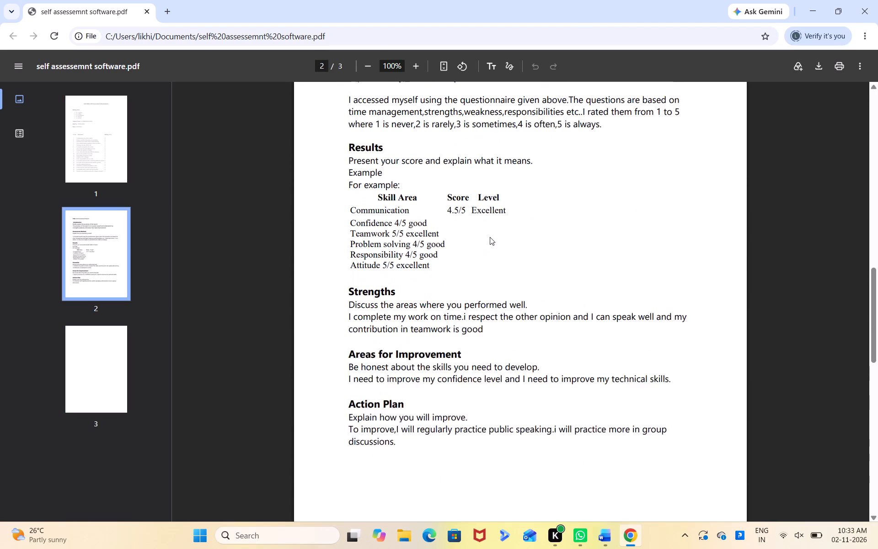
pyautogui.scroll(7, 490, 237)
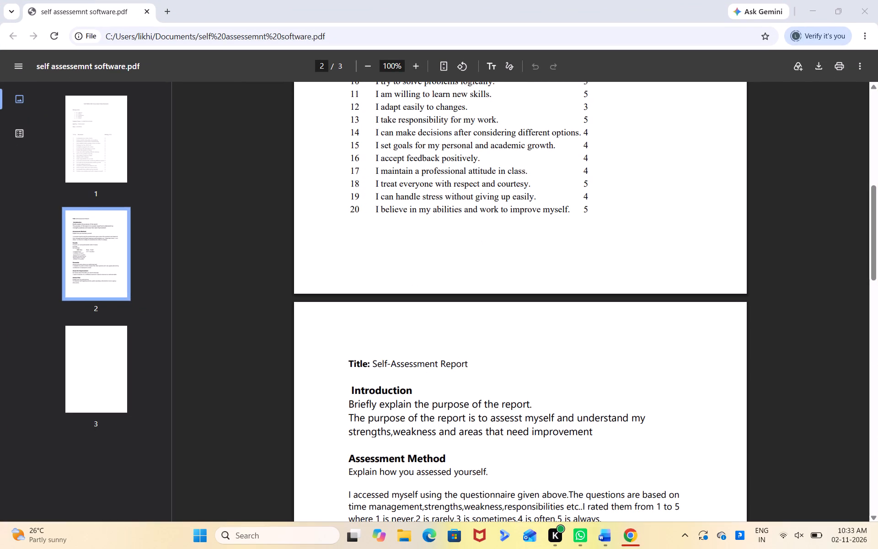
# In File Explorer, copy the "self assessemnt software" PDF from the Documents folder.
pyautogui.click(403, 542)
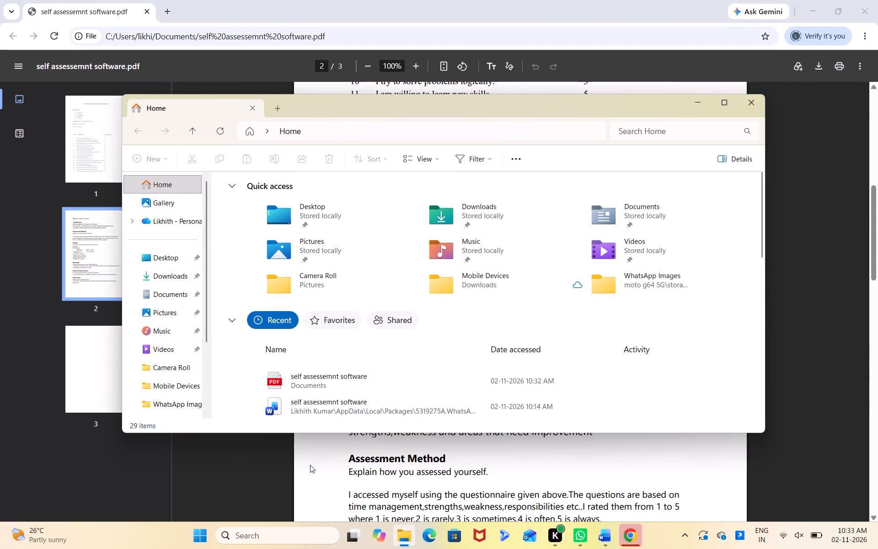
pyautogui.click(171, 288)
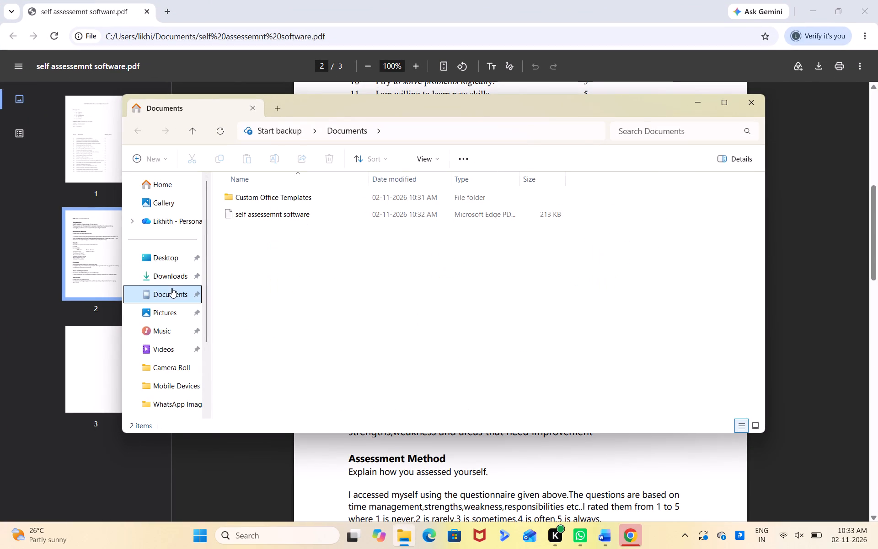
pyautogui.click(308, 221)
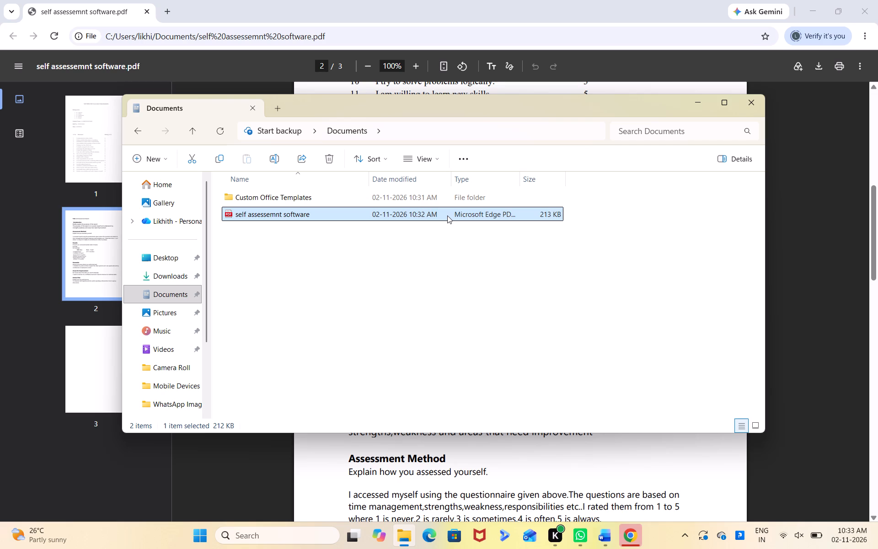
pyautogui.hotkey('ctrl', 'c')
pyautogui.keyDown('ctrl'); pyautogui.click(447, 215); pyautogui.keyUp('ctrl')
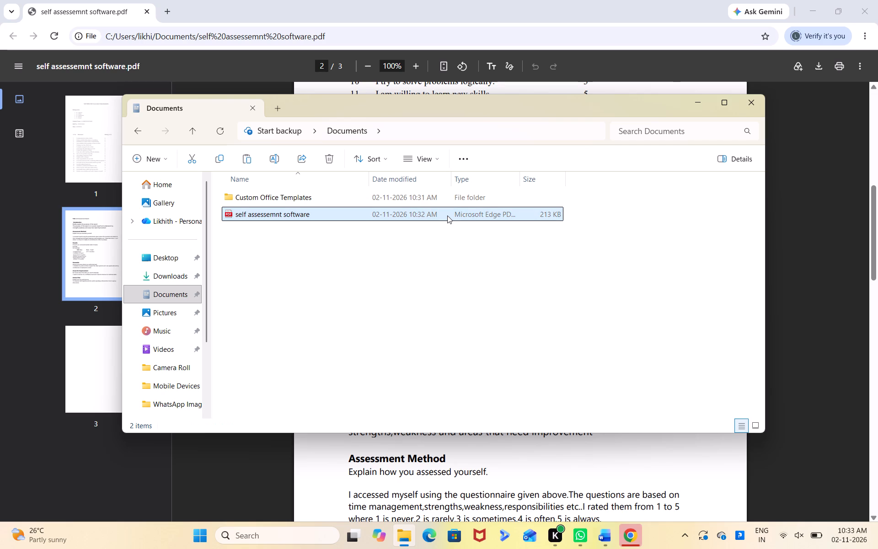
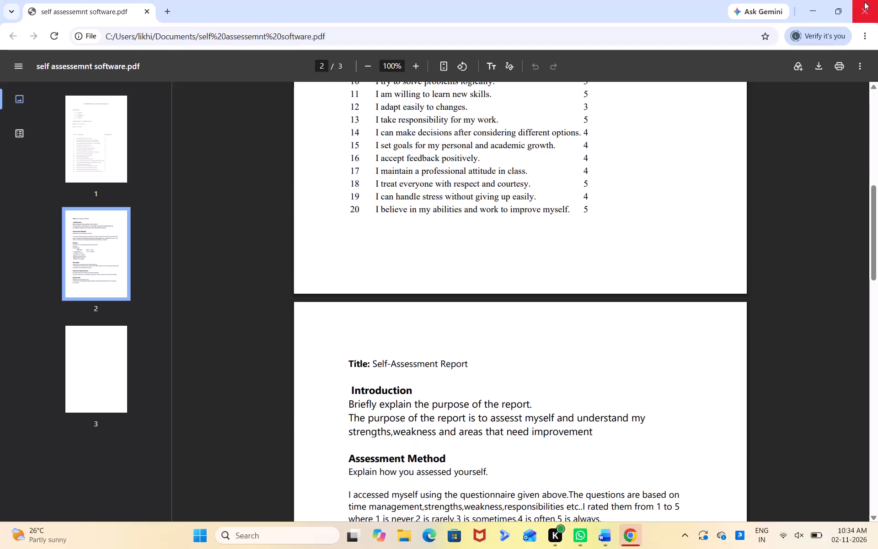
# Close the browser window showing the exported PDF and minimize the "self assessemnt software" document window.
pyautogui.click(864, 2)
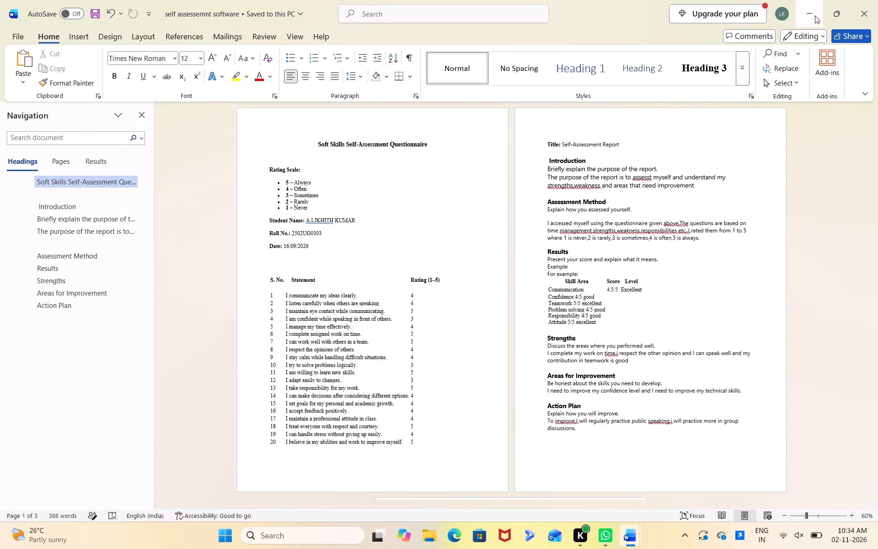
pyautogui.click(815, 16)
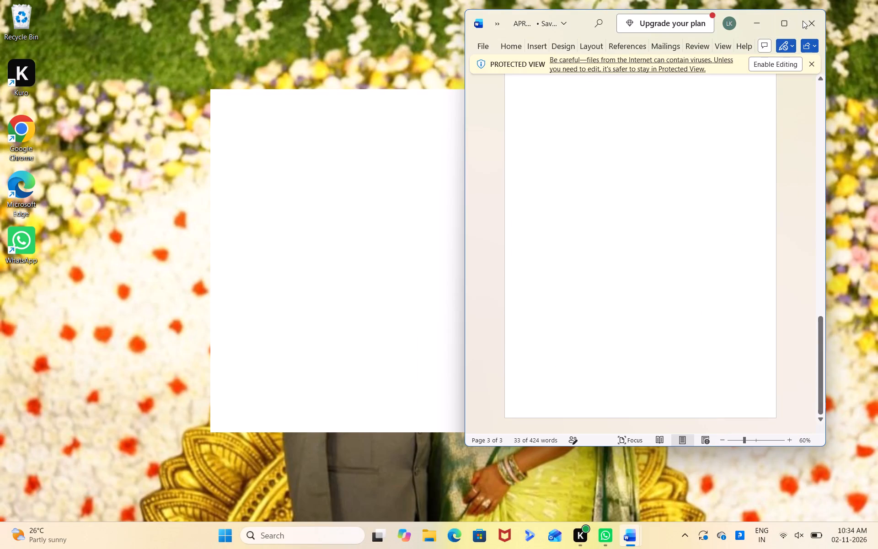
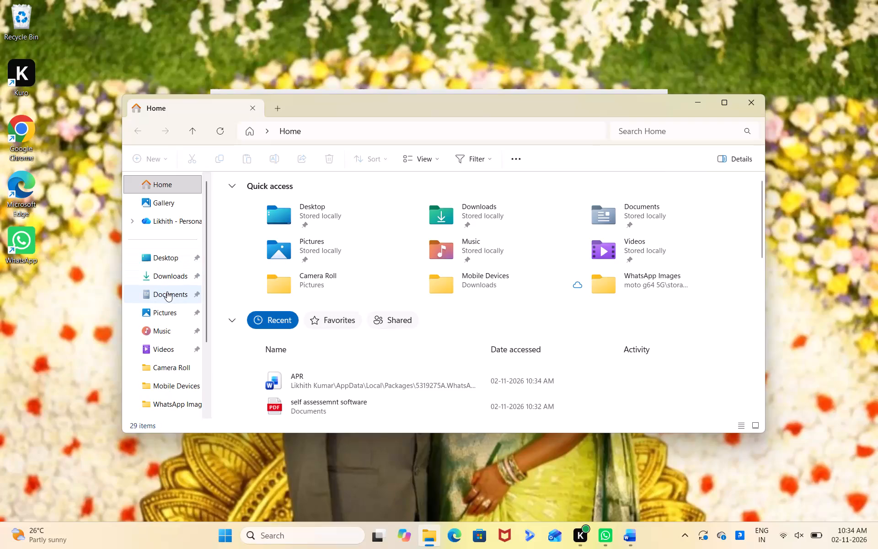
# Open the exported "self assessemnt software" PDF from the Documents folder.
pyautogui.click(167, 291)
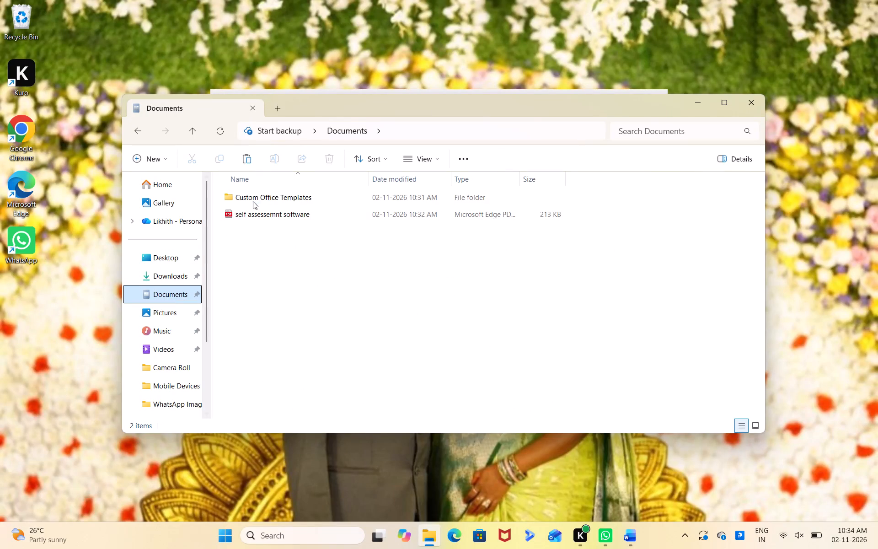
pyautogui.doubleClick(259, 215)
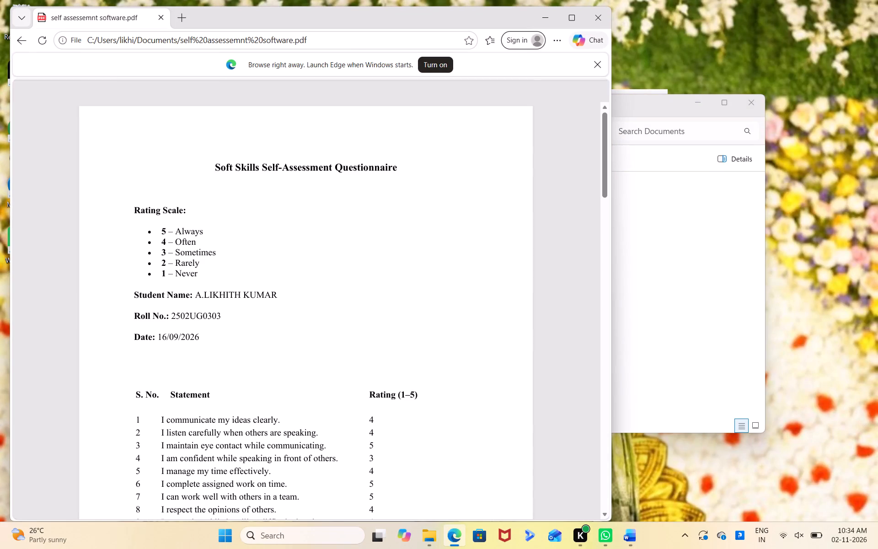
# Review the questionnaire ratings and the Self-Assessment Report sections in the PDF, and minimize its window.
pyautogui.scroll(-4, 271, 265)
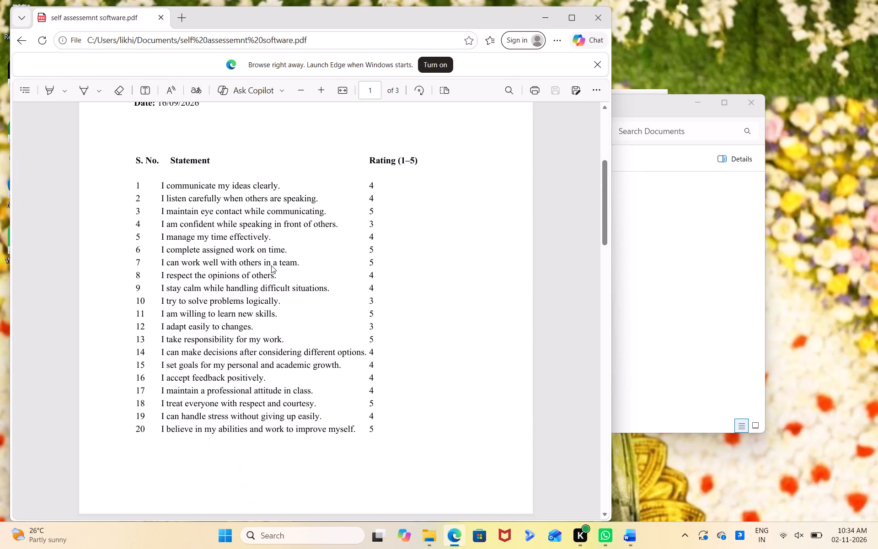
pyautogui.scroll(-4, 271, 265)
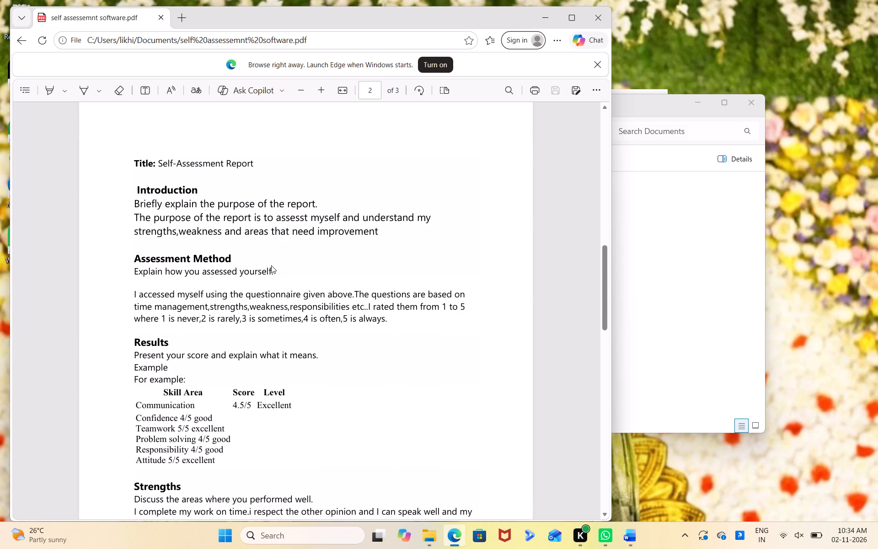
pyautogui.scroll(-2, 271, 265)
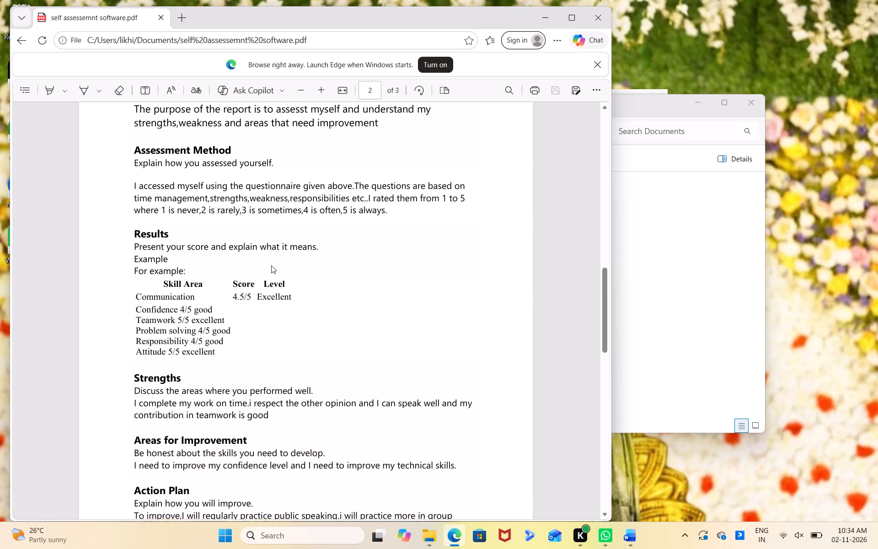
pyautogui.scroll(-1, 271, 265)
pyautogui.scroll(4, 271, 265)
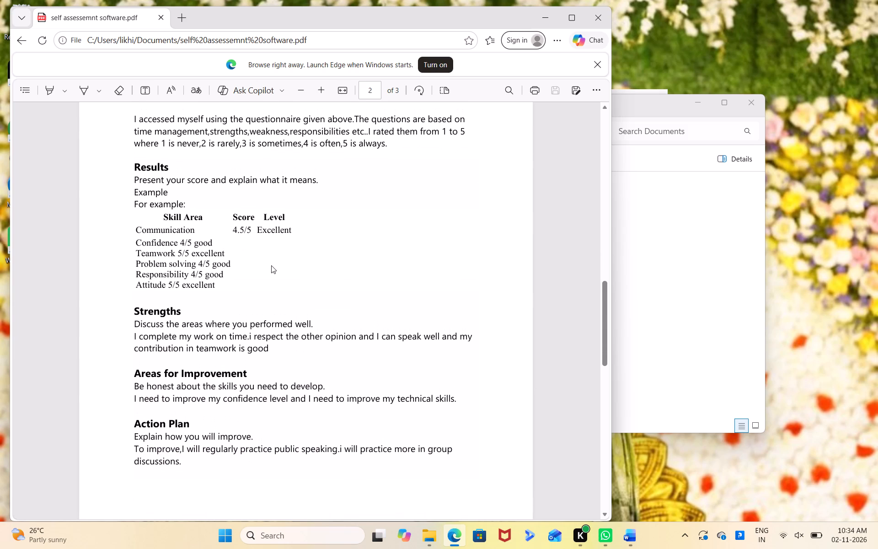
pyautogui.scroll(2, 271, 265)
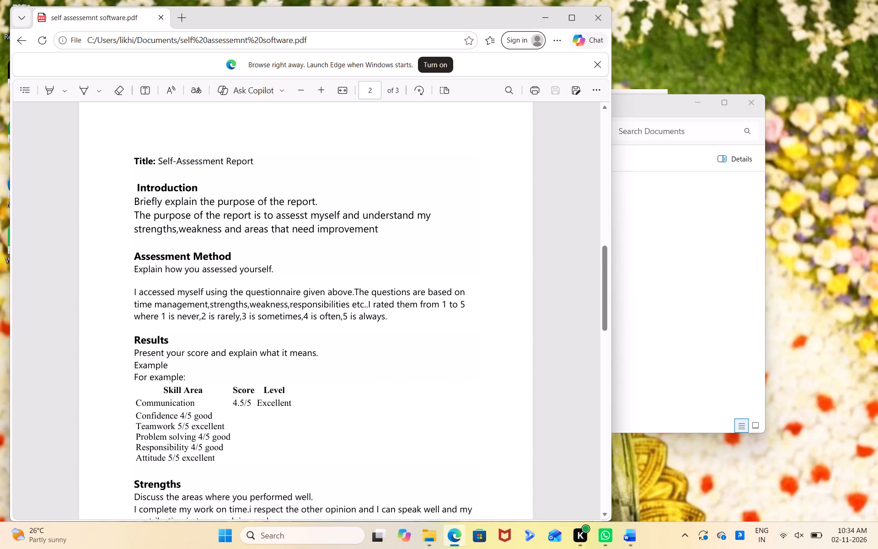
pyautogui.click(546, 15)
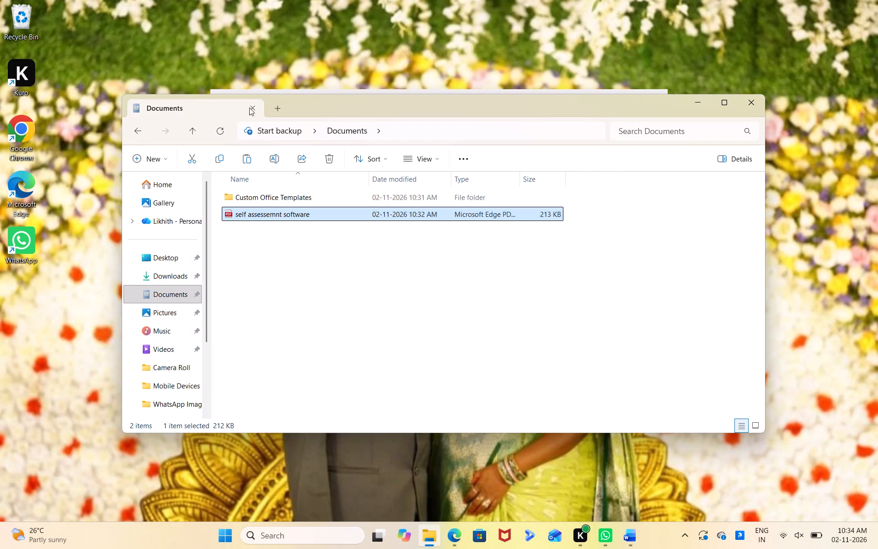